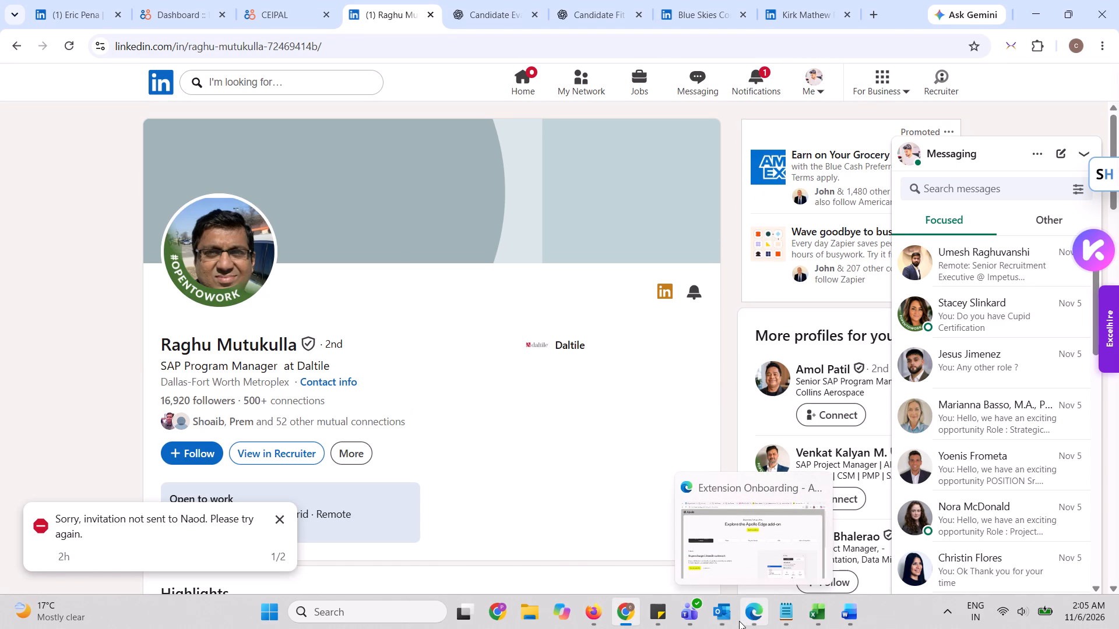
Send the SAP Program Manager at Daltile a connection invitation without a note from the open profile.
click(332, 441)
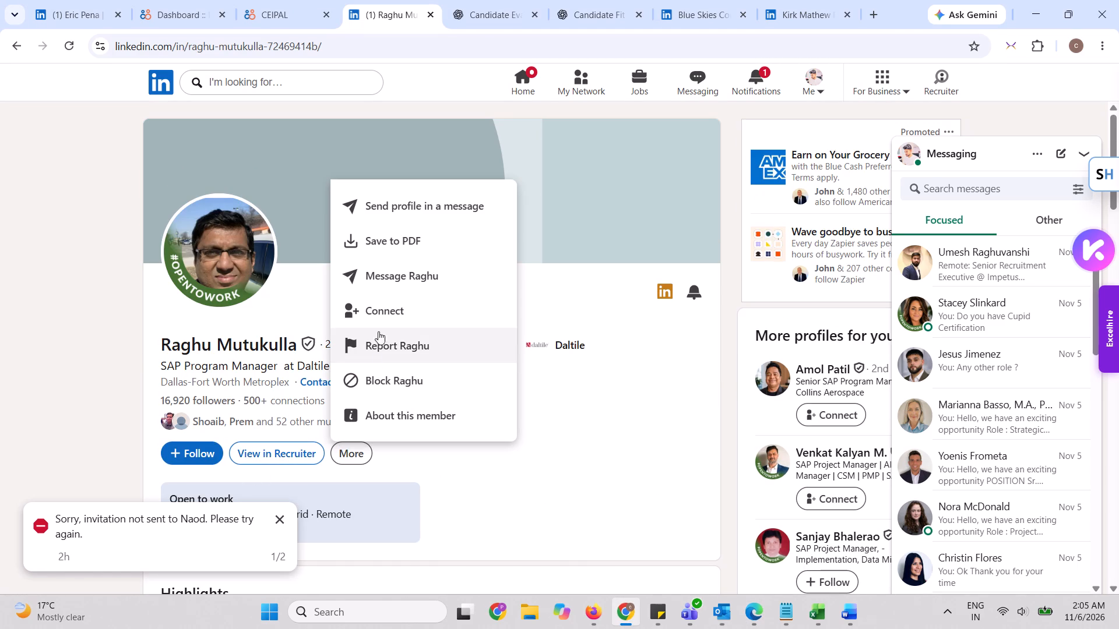
click(381, 318)
click(684, 263)
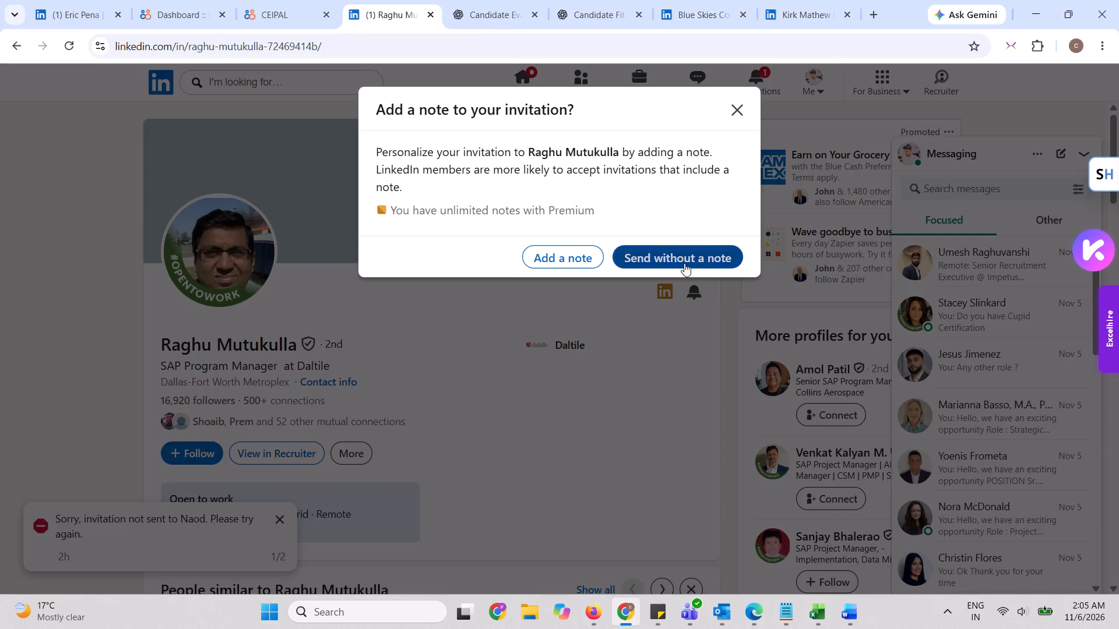
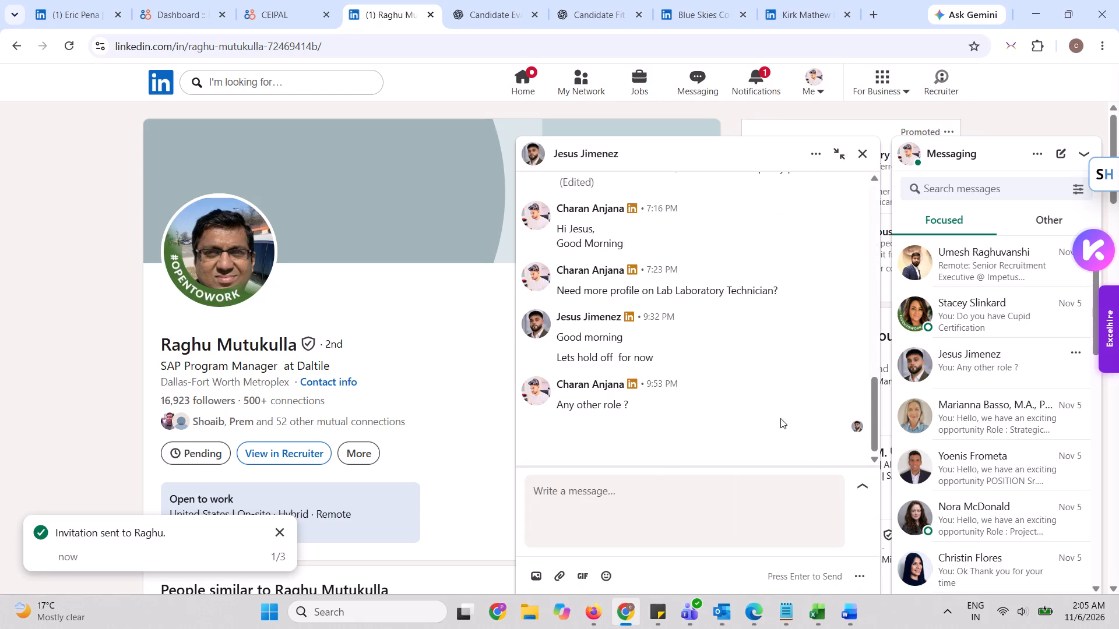
Close the open chat with Jesus and send Eric the two-line message "Hi Eric, Hope you are well" in his existing conversation.
click(867, 158)
scroll(1021, 445, down, 2)
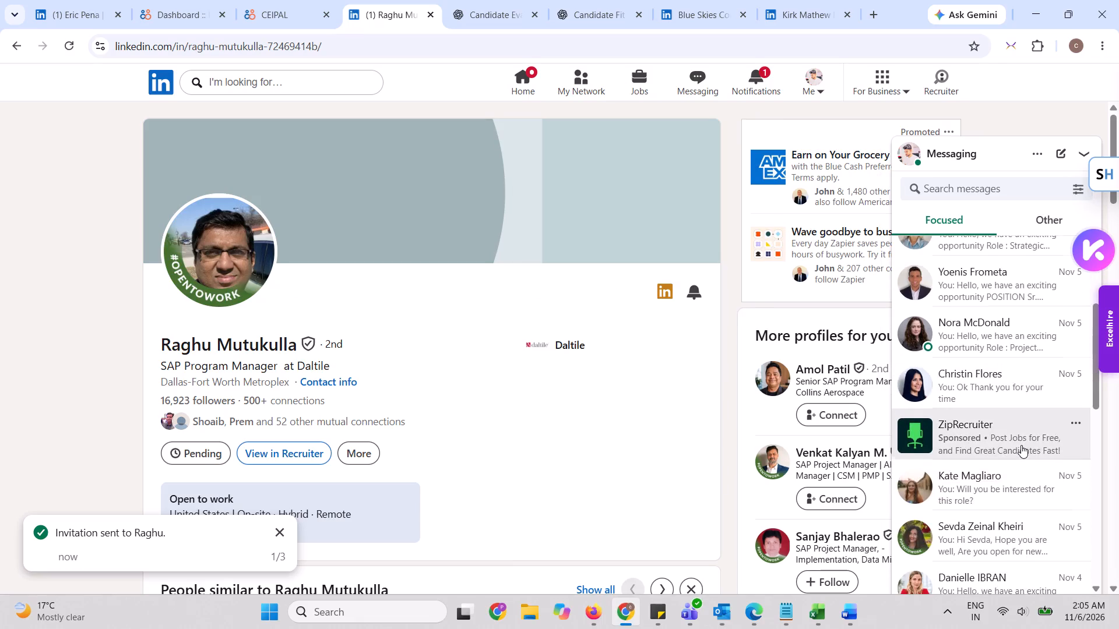
scroll(1021, 445, down, 2)
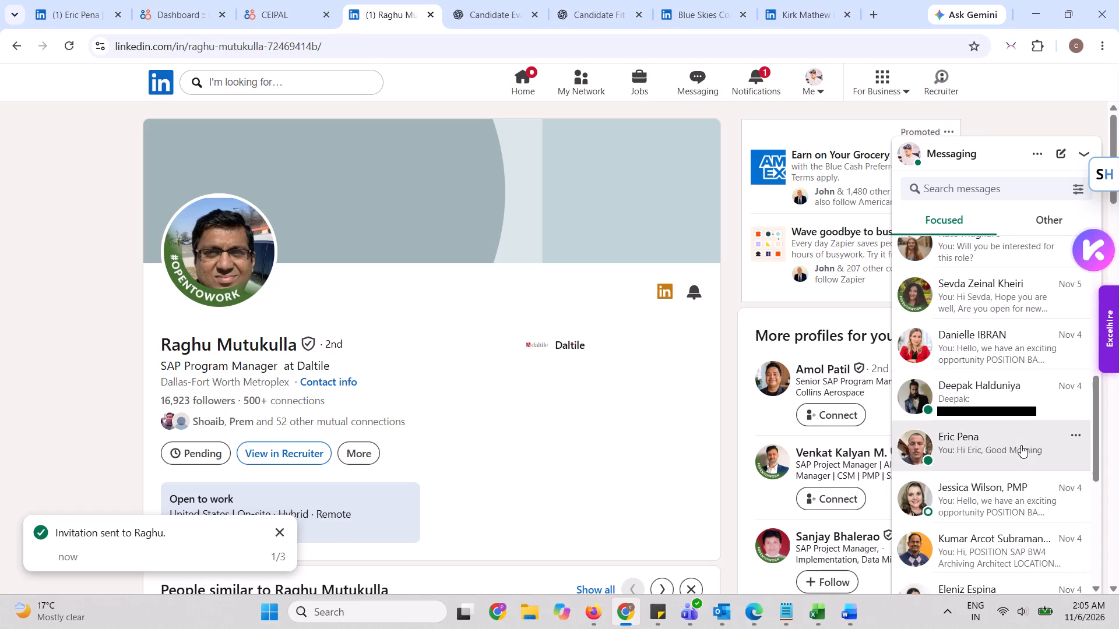
click(981, 431)
click(610, 525)
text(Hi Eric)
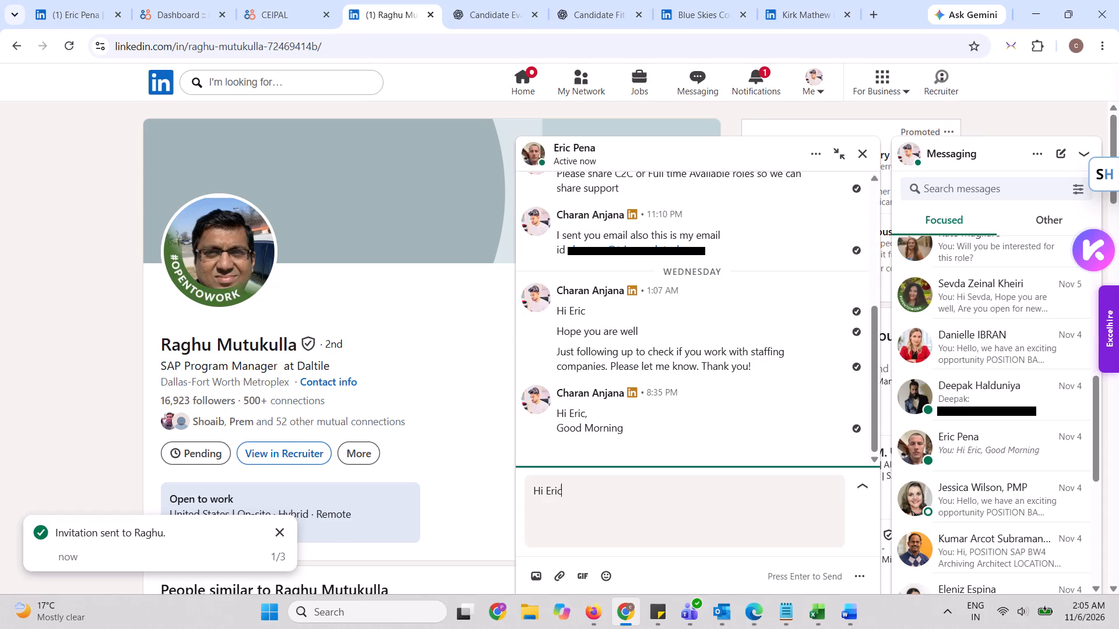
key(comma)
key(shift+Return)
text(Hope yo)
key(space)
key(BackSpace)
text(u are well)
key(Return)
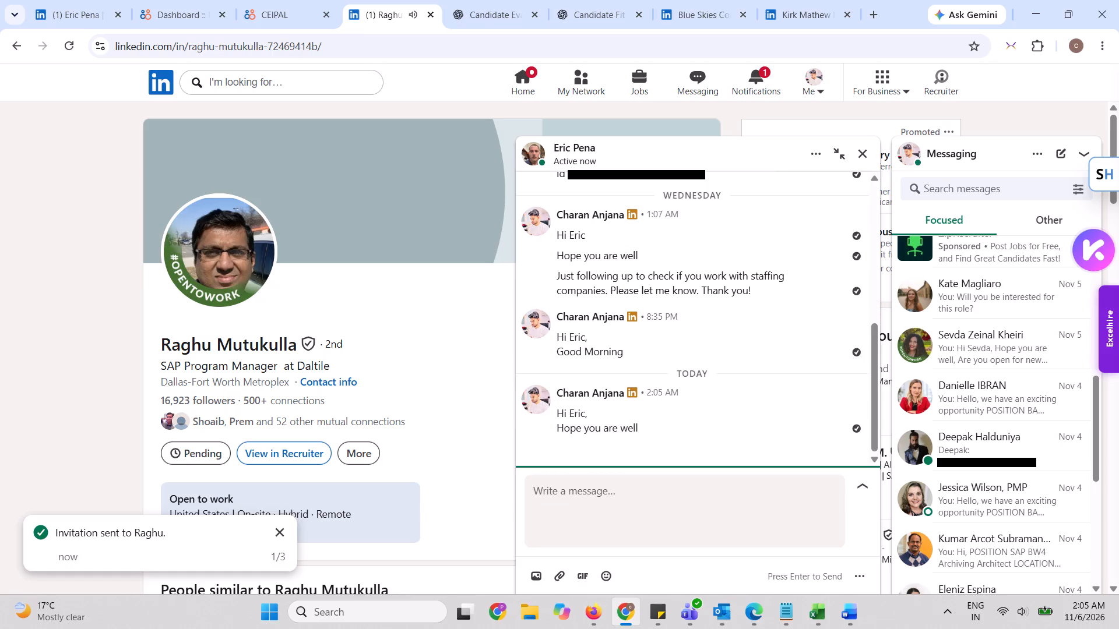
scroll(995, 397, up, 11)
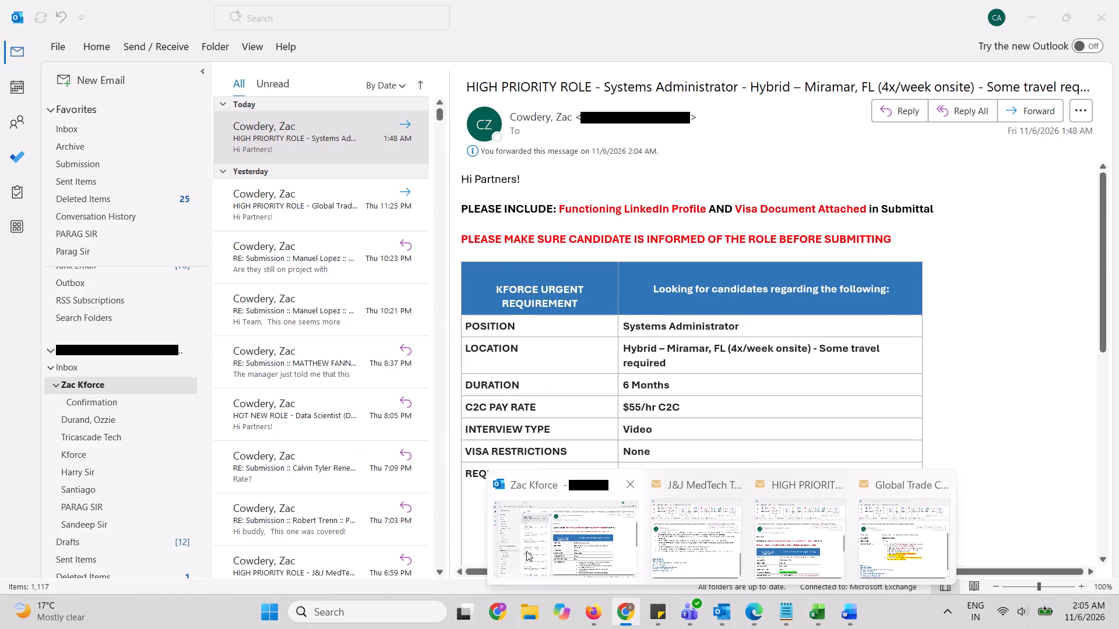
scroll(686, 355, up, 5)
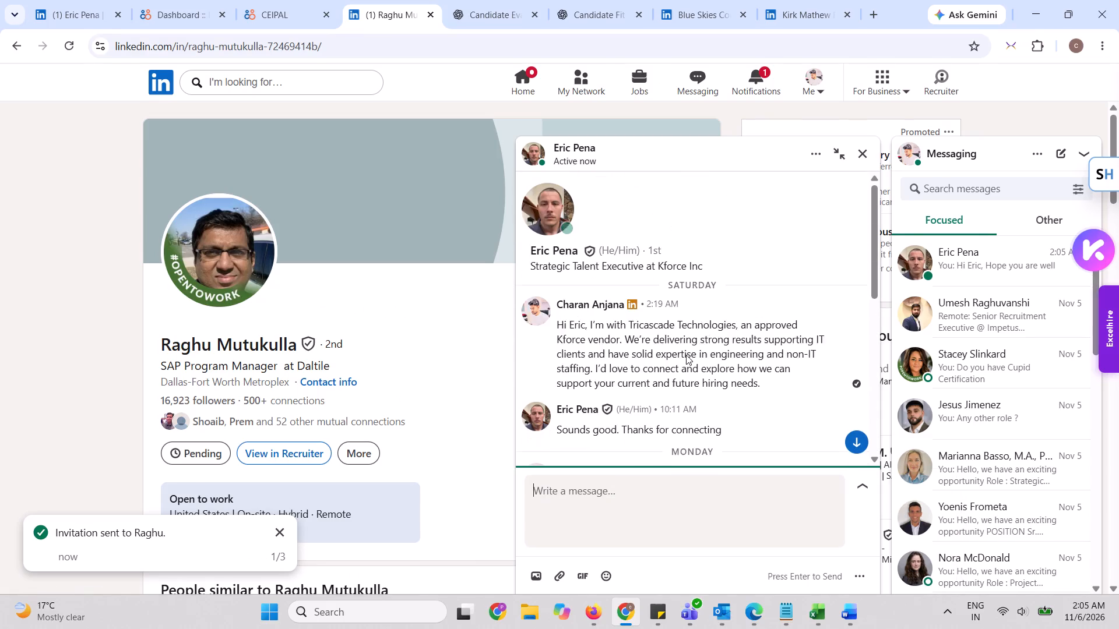
Check the earlier messages in Eric's open conversation and write the follow-up message "Any Active role" to him.
scroll(686, 355, up, 1)
scroll(686, 355, down, 8)
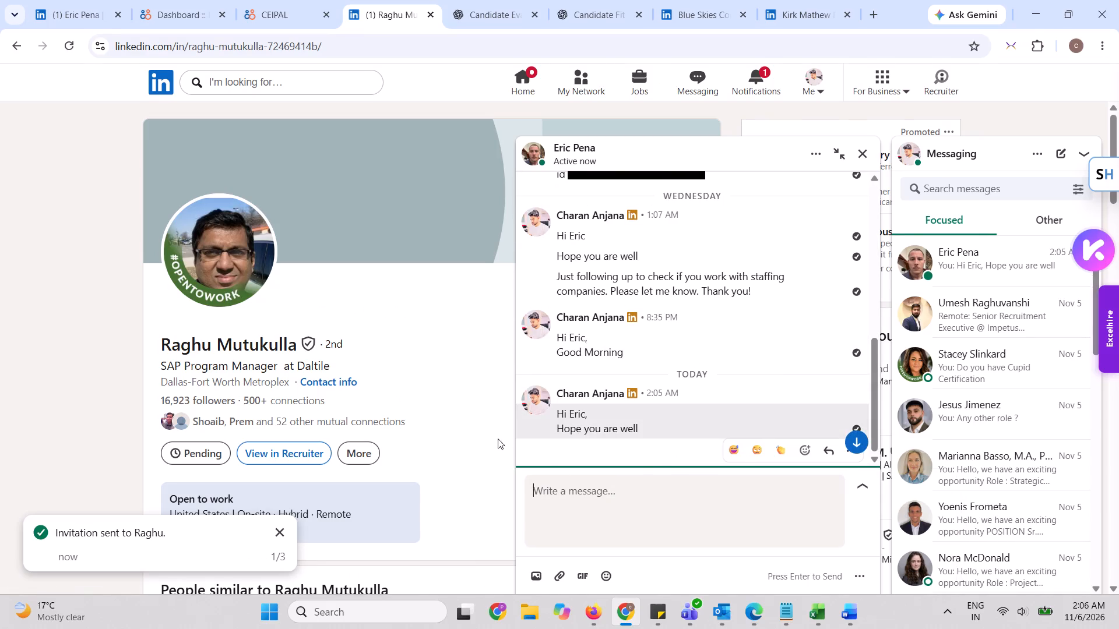
scroll(635, 393, up, 1)
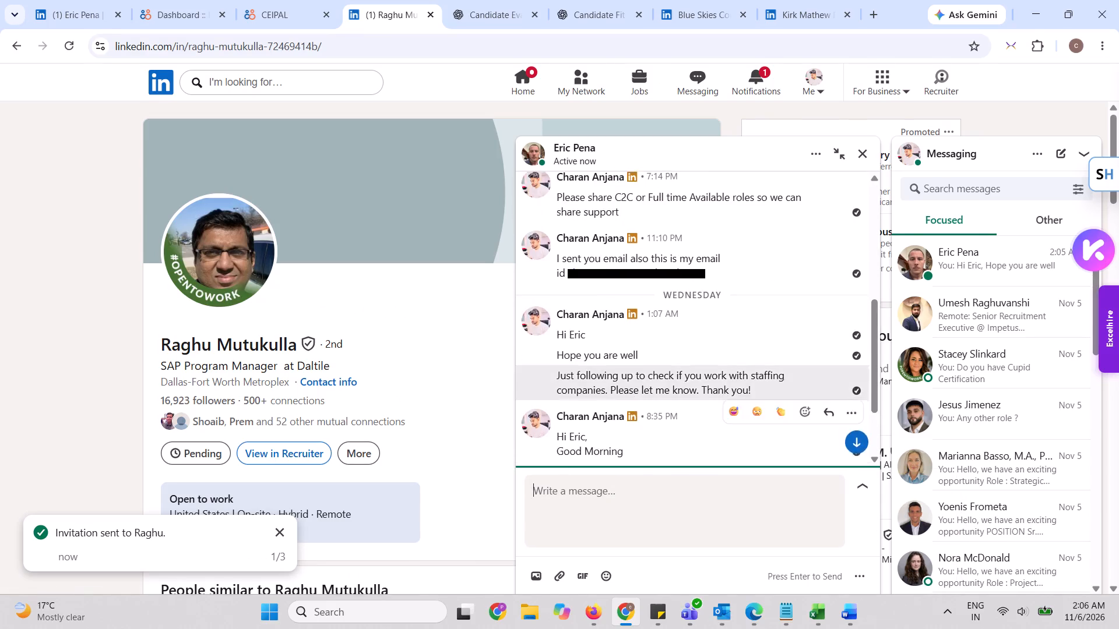
scroll(635, 393, up, 1)
scroll(635, 393, down, 2)
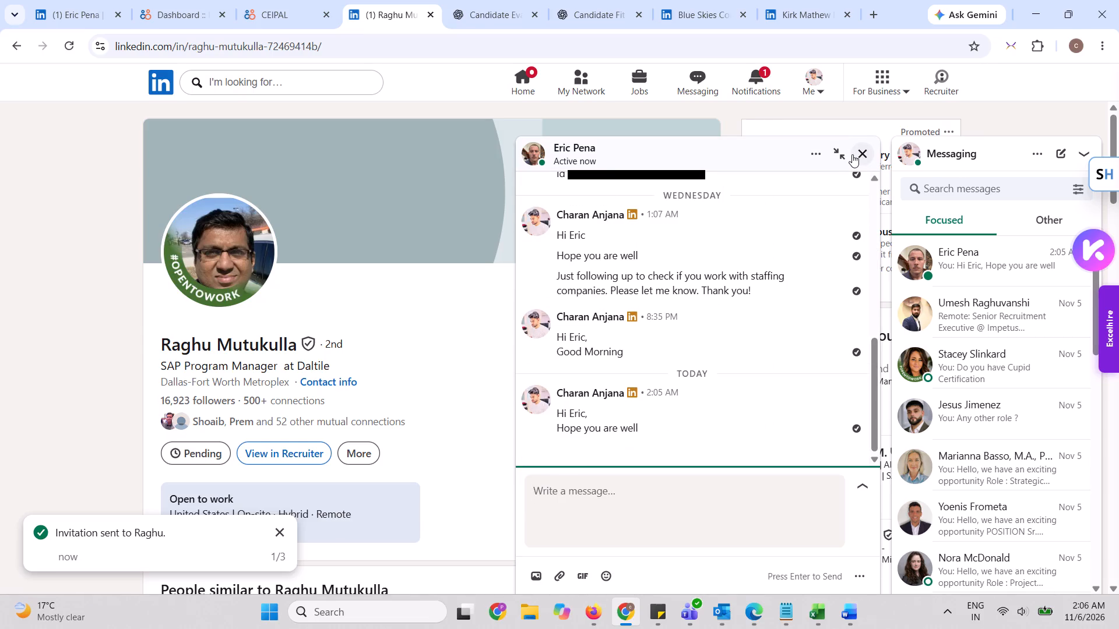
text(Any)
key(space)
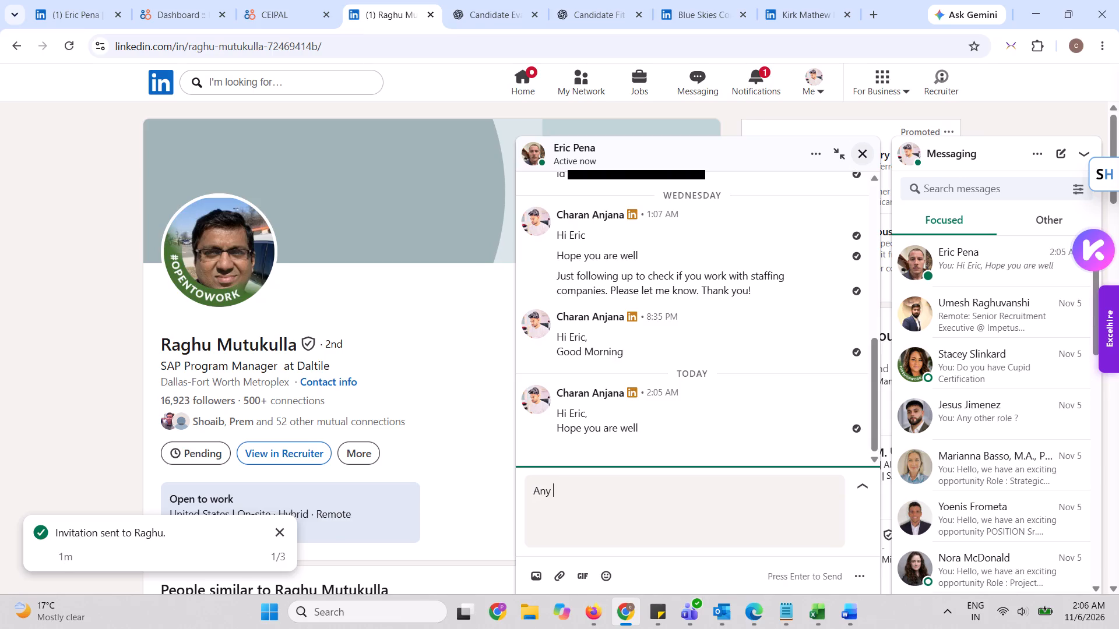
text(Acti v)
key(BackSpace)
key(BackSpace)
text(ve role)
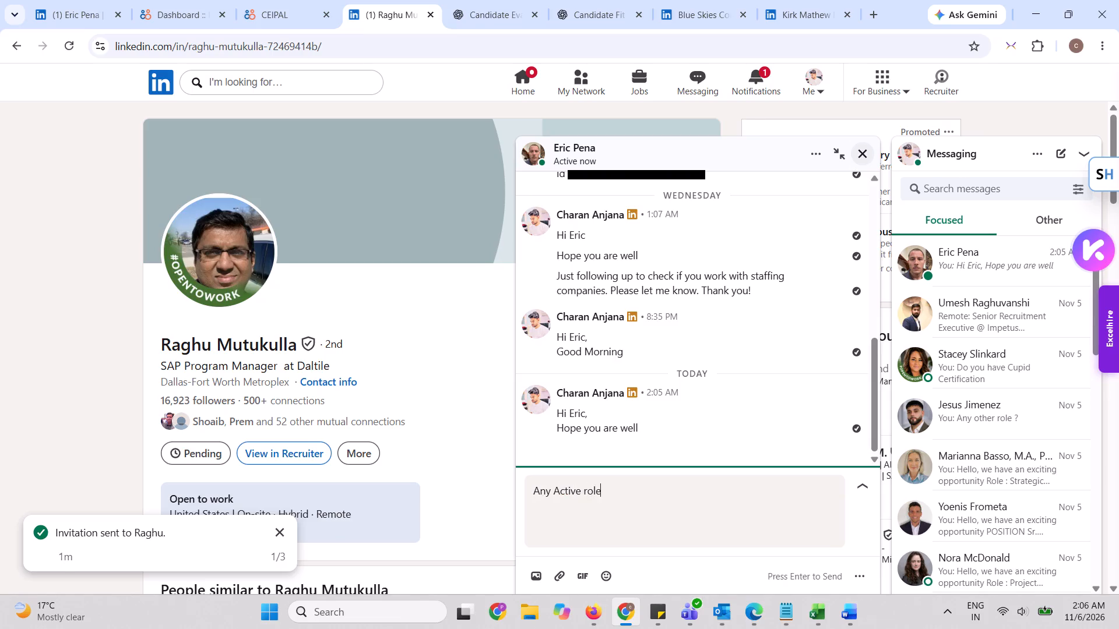
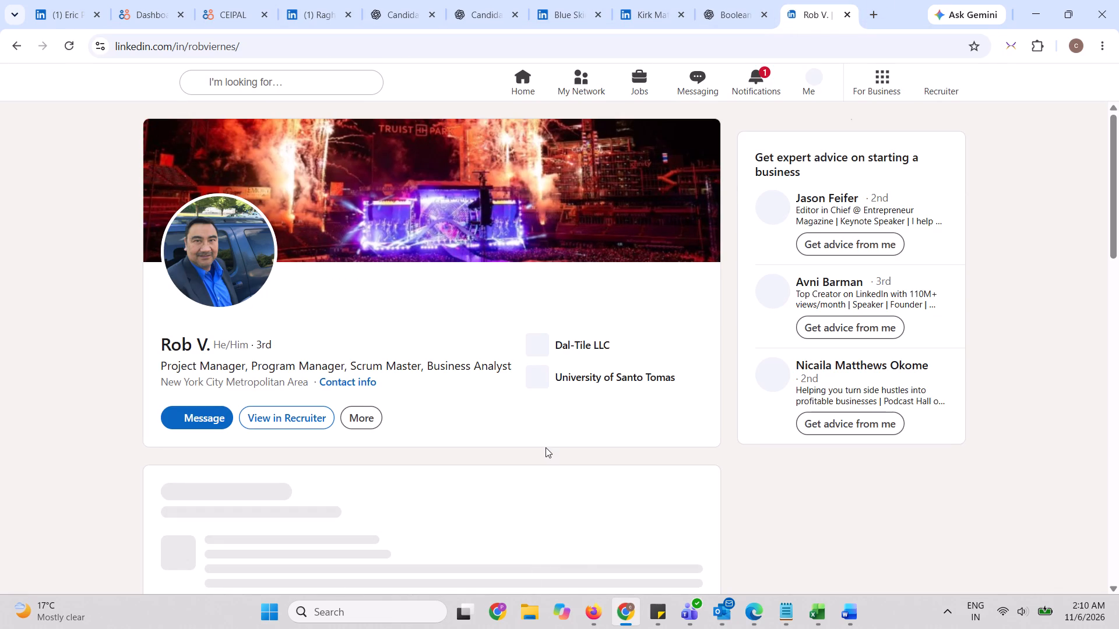
Examine the open profile of the project manager at Dal-Tile LLC, down to the work history in the Experience section.
scroll(555, 444, down, 1)
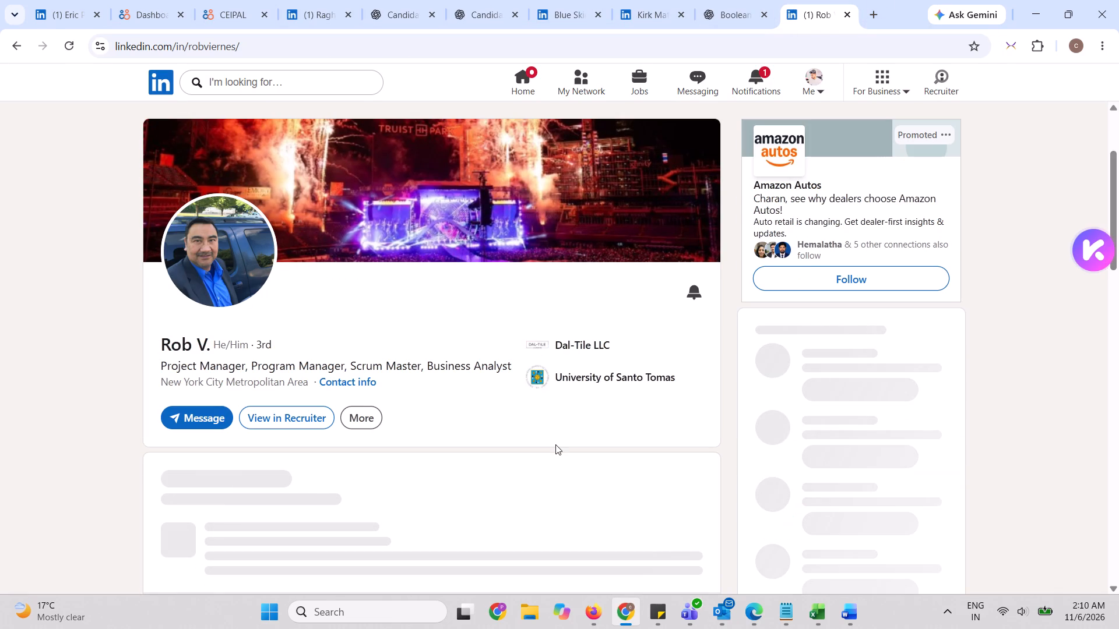
scroll(578, 458, down, 3)
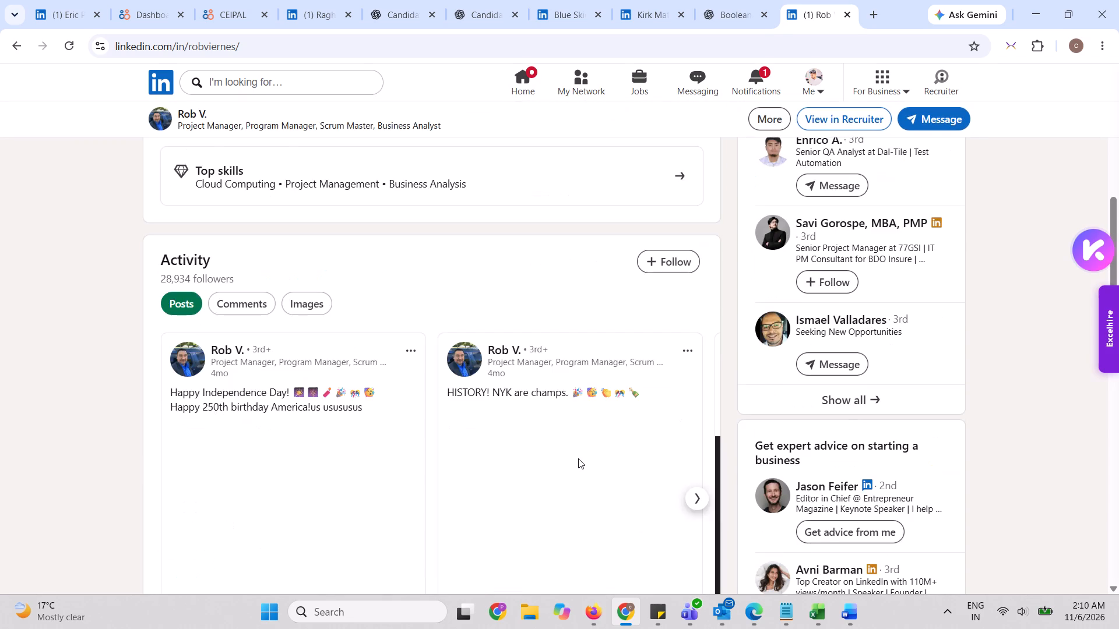
scroll(578, 458, down, 3)
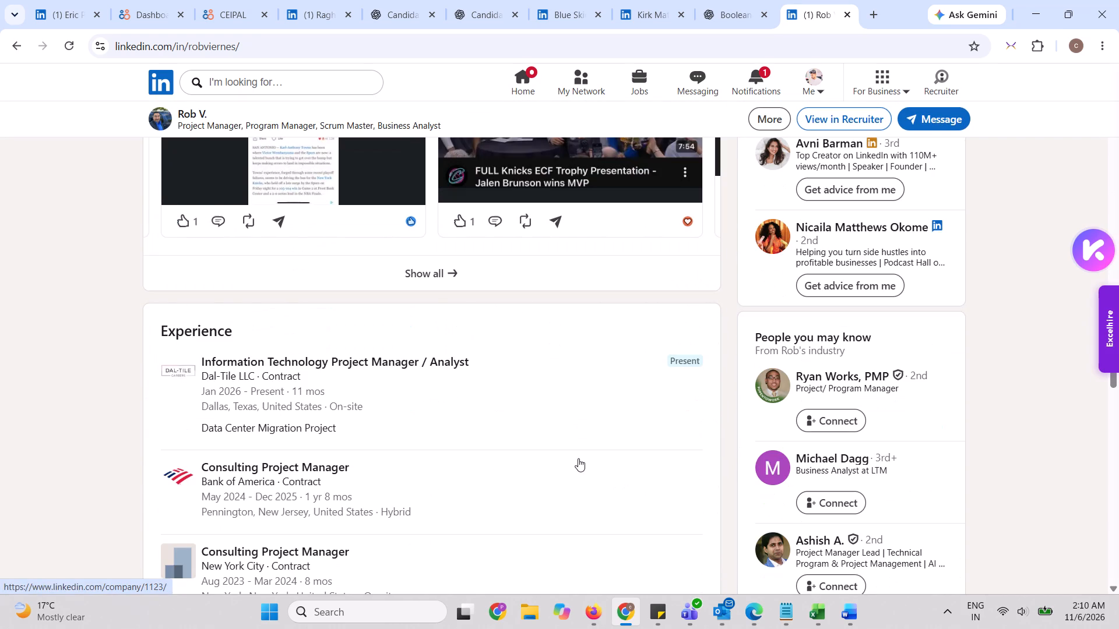
scroll(578, 458, down, 2)
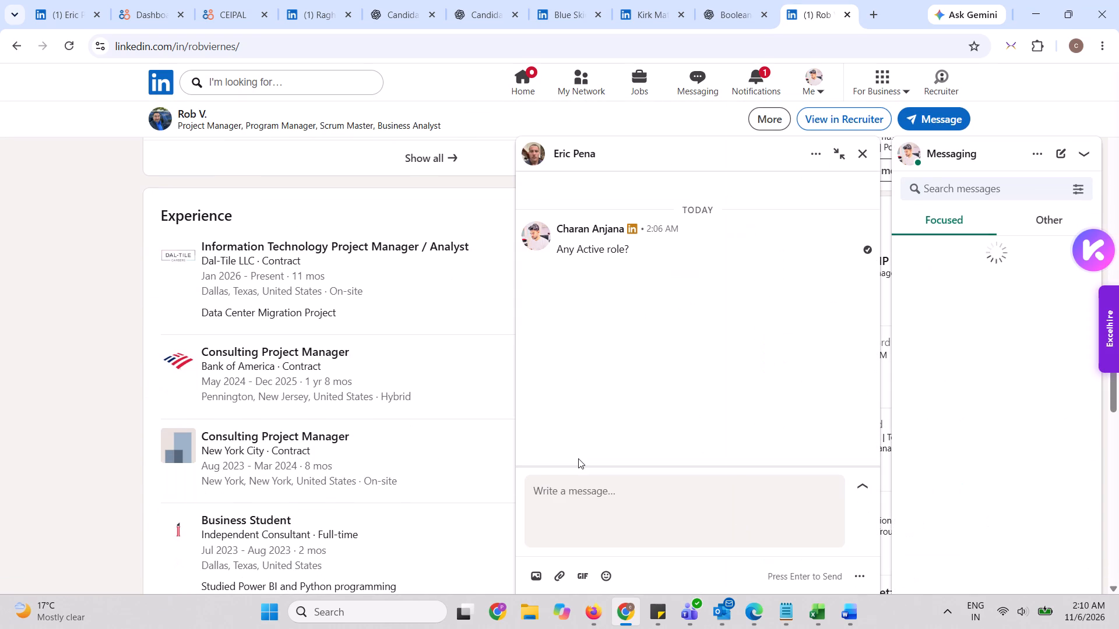
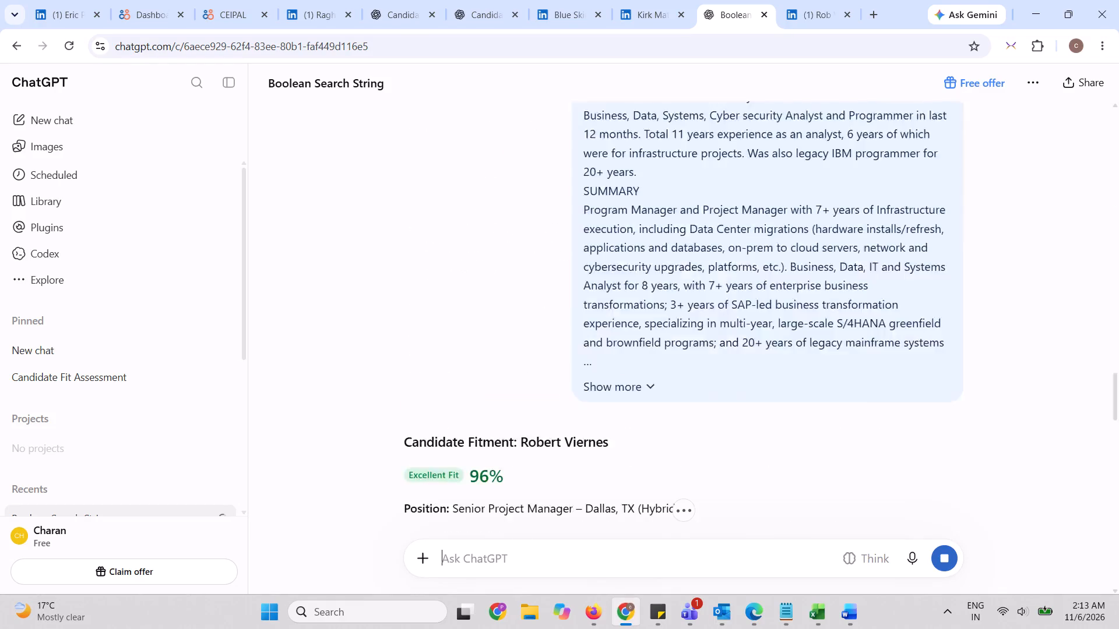
Check the newest candidate fitment assessment at the end of the Boolean Search String conversation.
scroll(356, 330, down, 13)
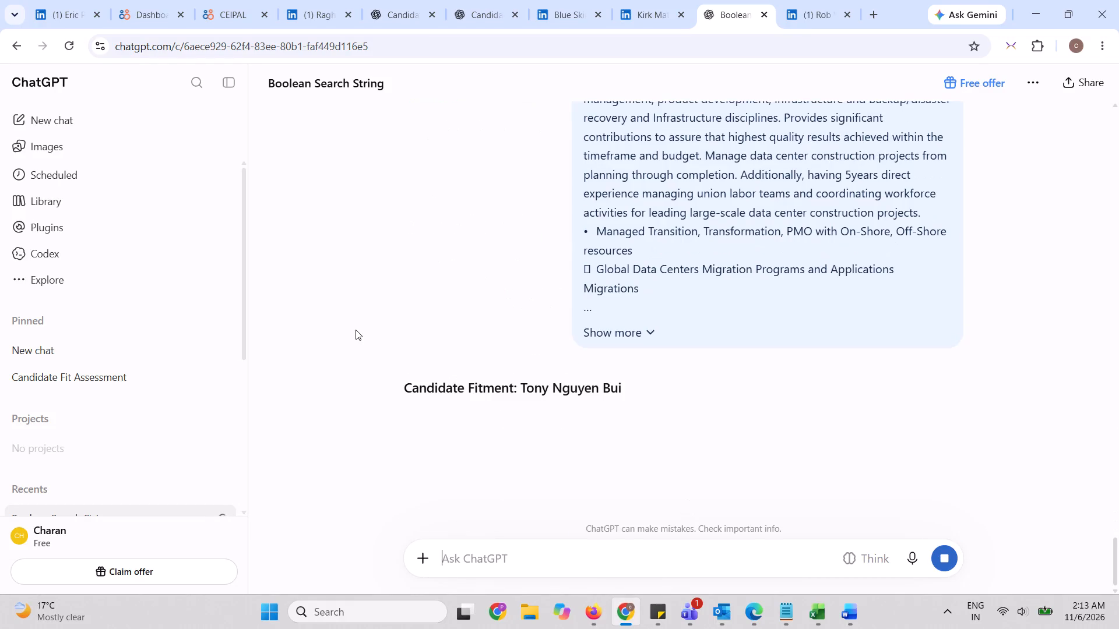
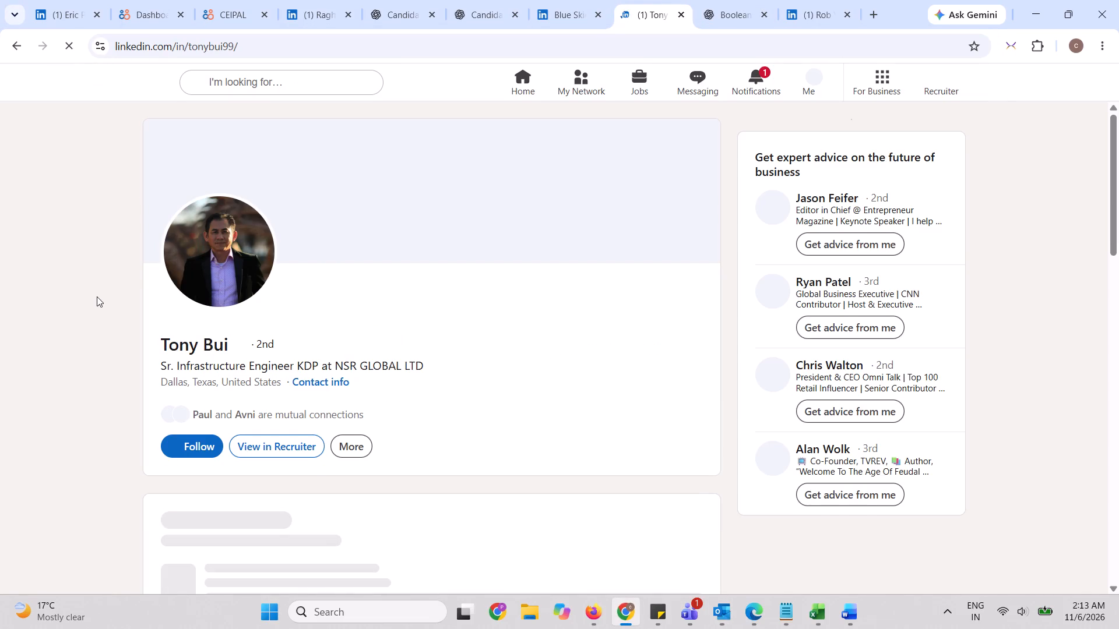
Examine the open profile of the Sr. Infrastructure Engineer at NSR GLOBAL LTD, down to the work history in the Experience section.
scroll(97, 296, down, 3)
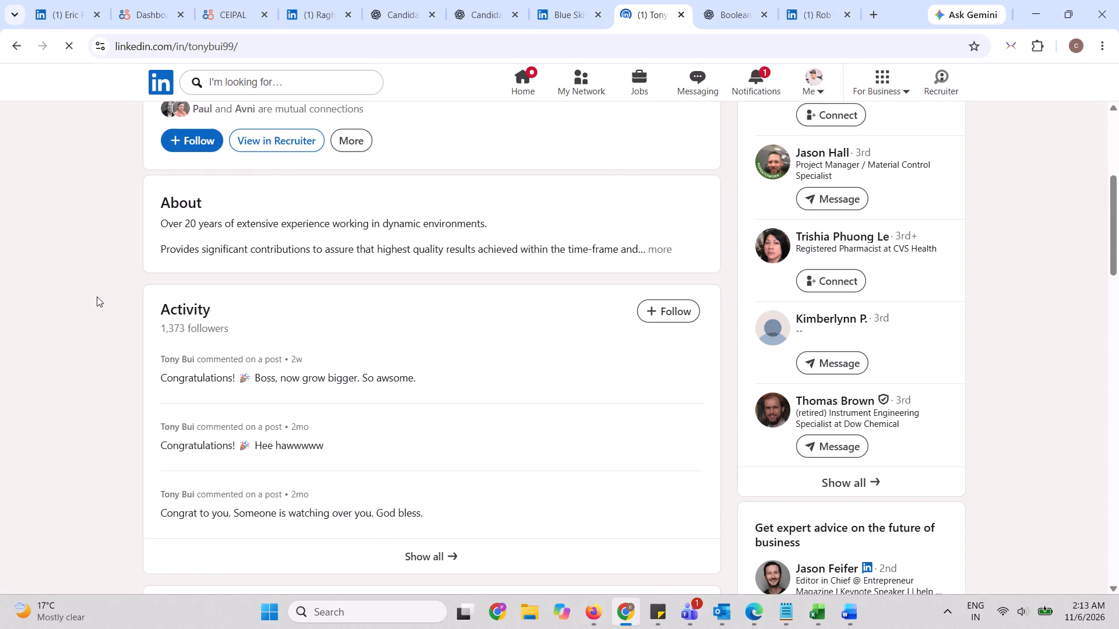
scroll(97, 296, down, 3)
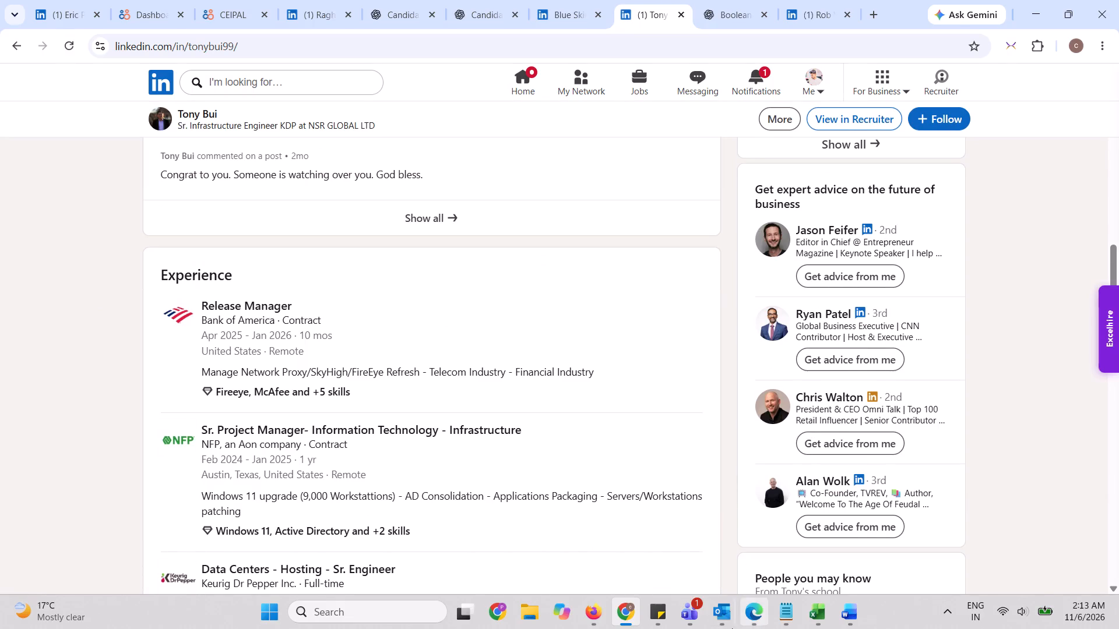
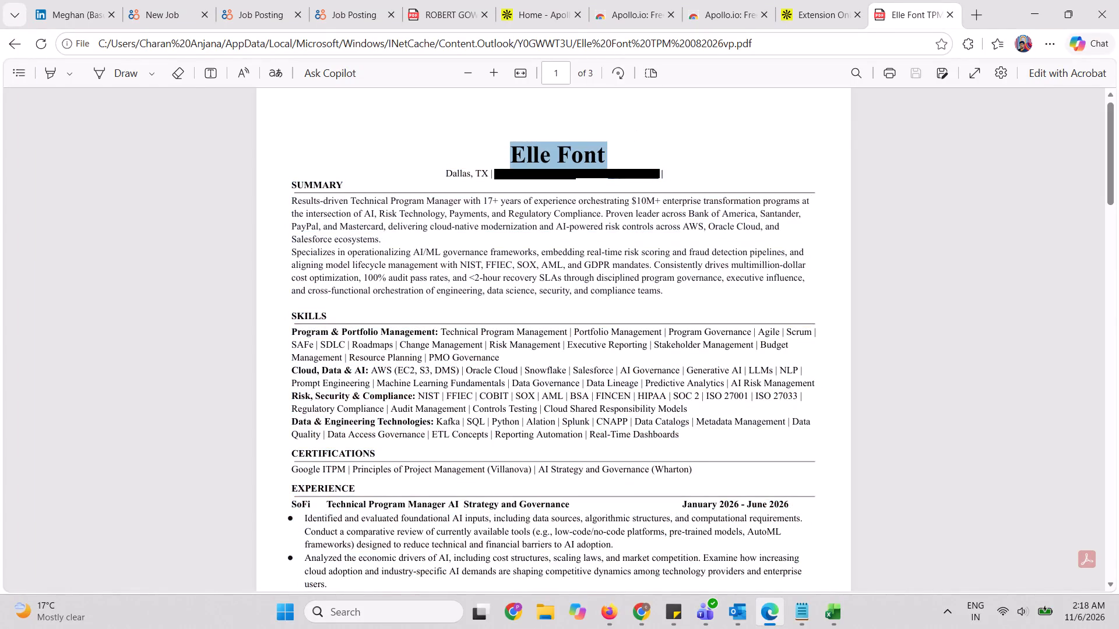
Switch to LinkedIn in Chrome, search for the candidate named on the résumé, open the suggested profile and close the open chat.
click(635, 611)
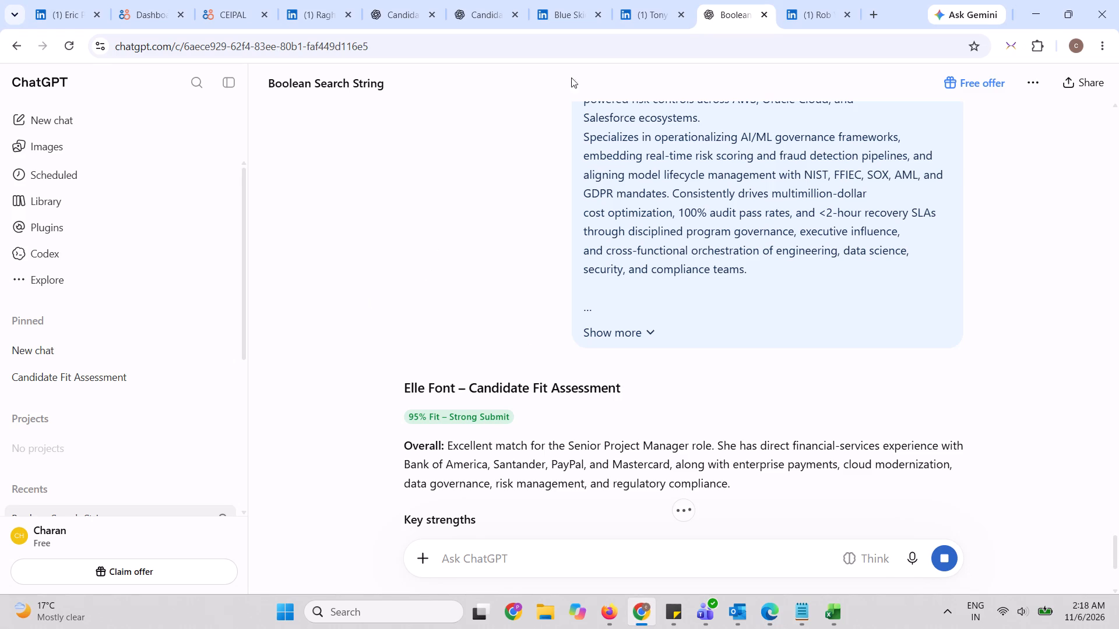
click(639, 0)
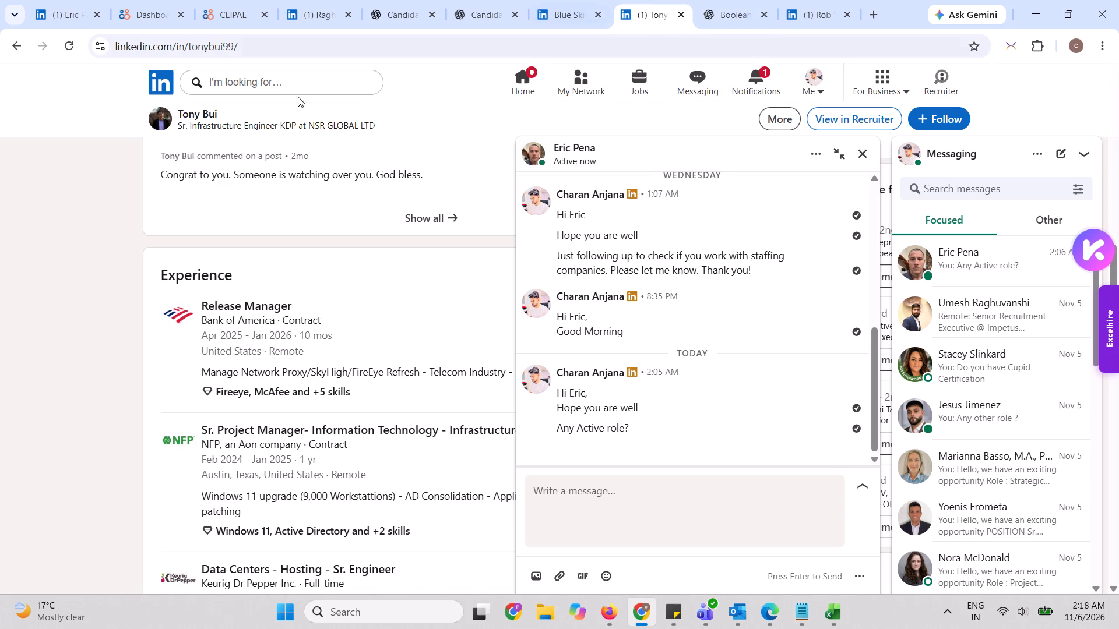
click(276, 85)
key(ctrl+v)
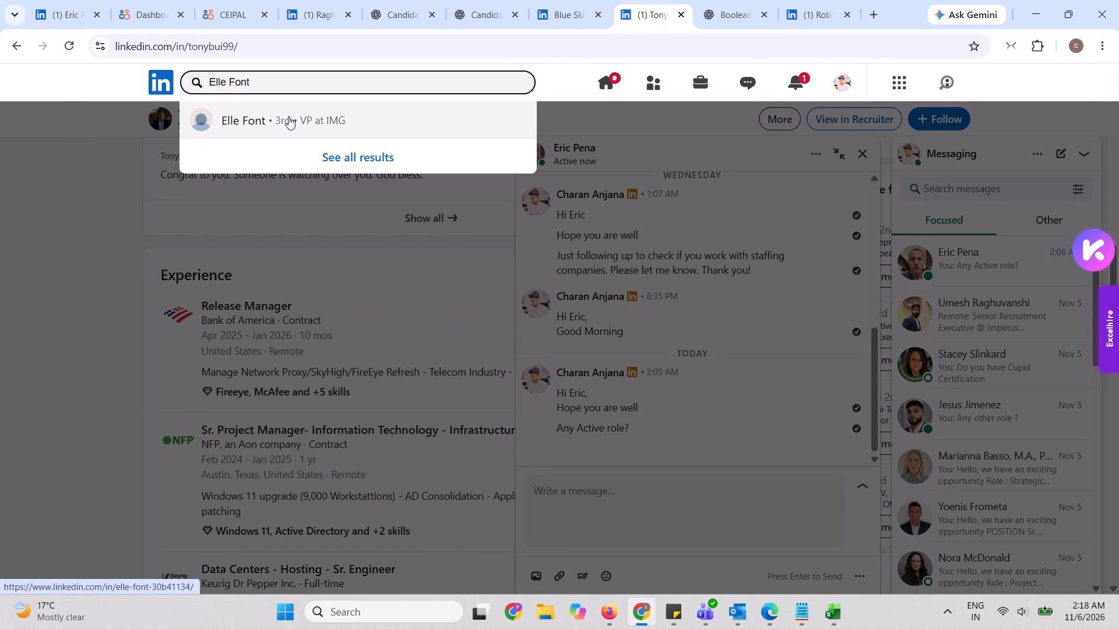
click(288, 116)
click(861, 150)
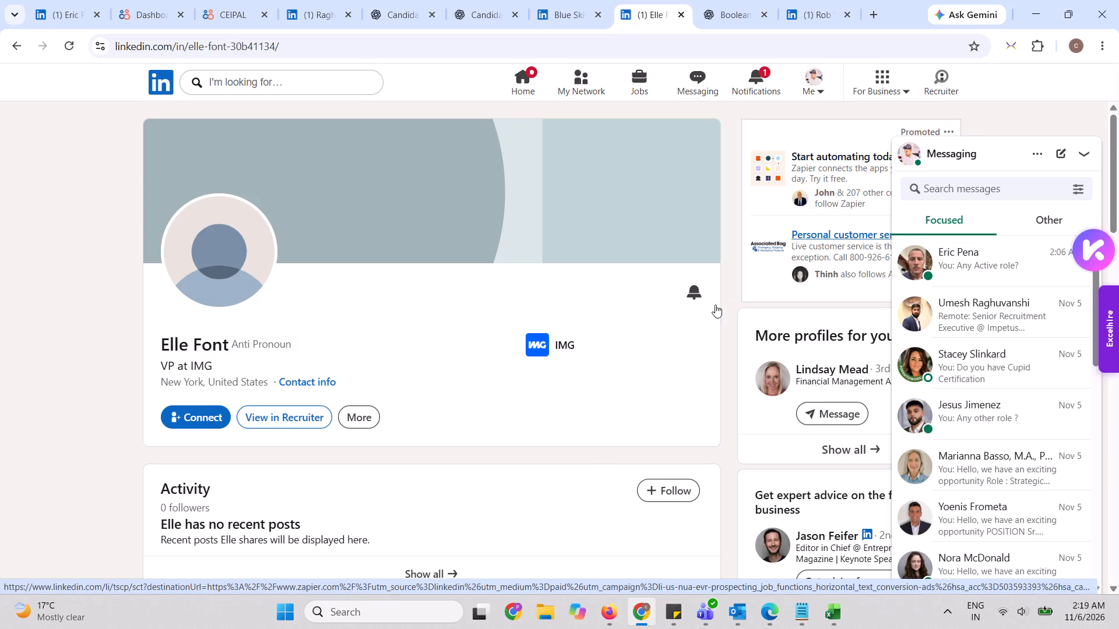
Look up the candidate's name on LinkedIn again and check the summary, skills and experience on the résumé in Edge.
click(311, 84)
key(ctrl+v)
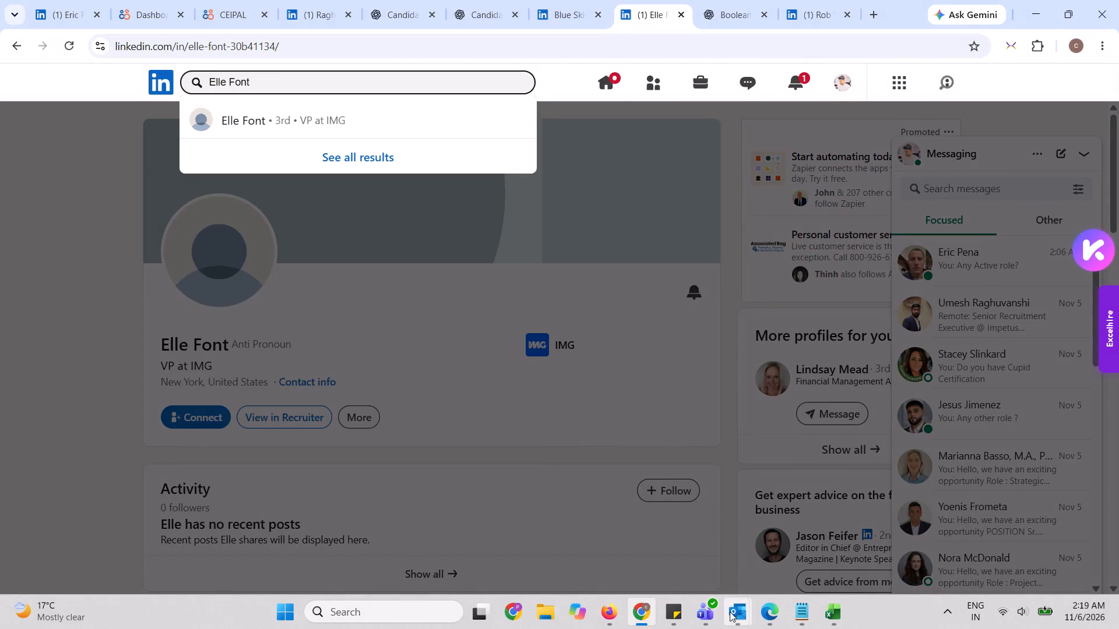
click(768, 618)
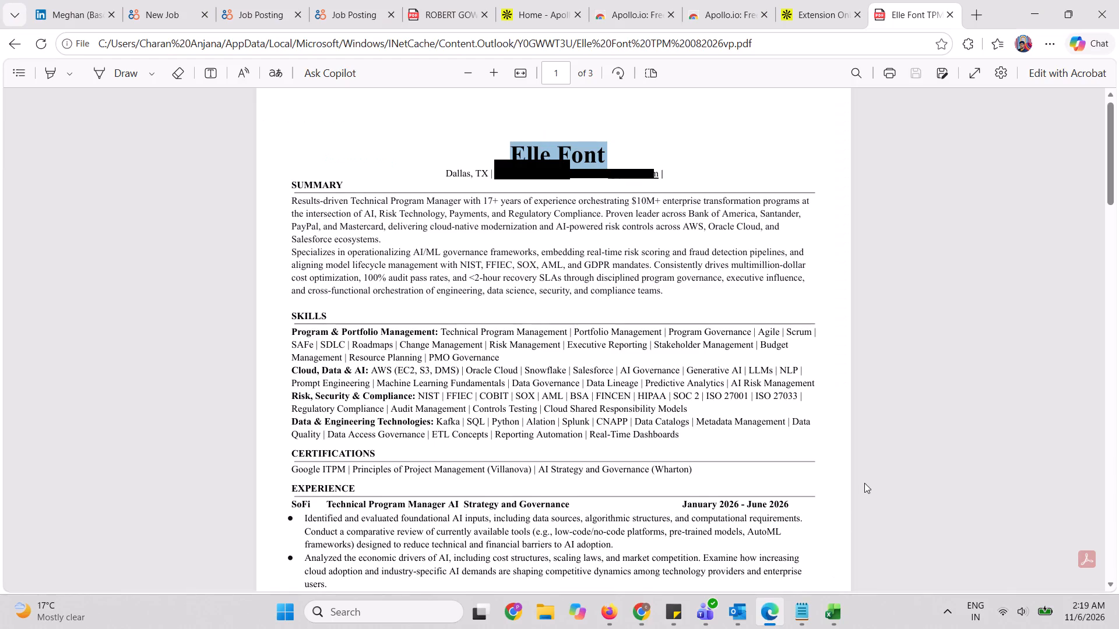
scroll(496, 391, down, 1)
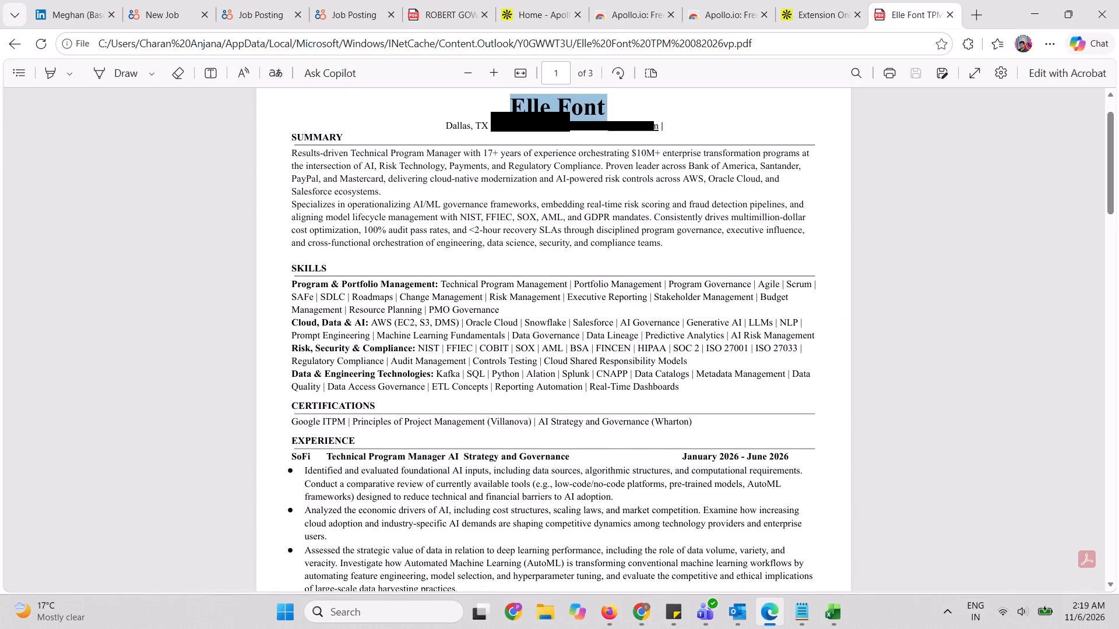
Switch back to LinkedIn in Chrome and search for the candidate's name with the employer "Sofi" added.
click(646, 623)
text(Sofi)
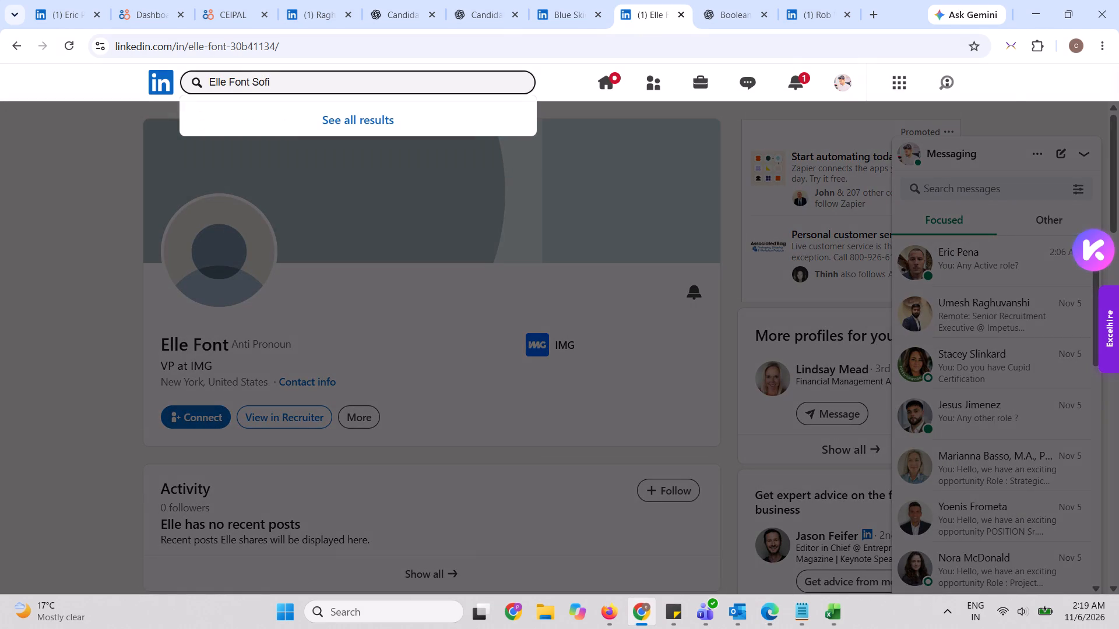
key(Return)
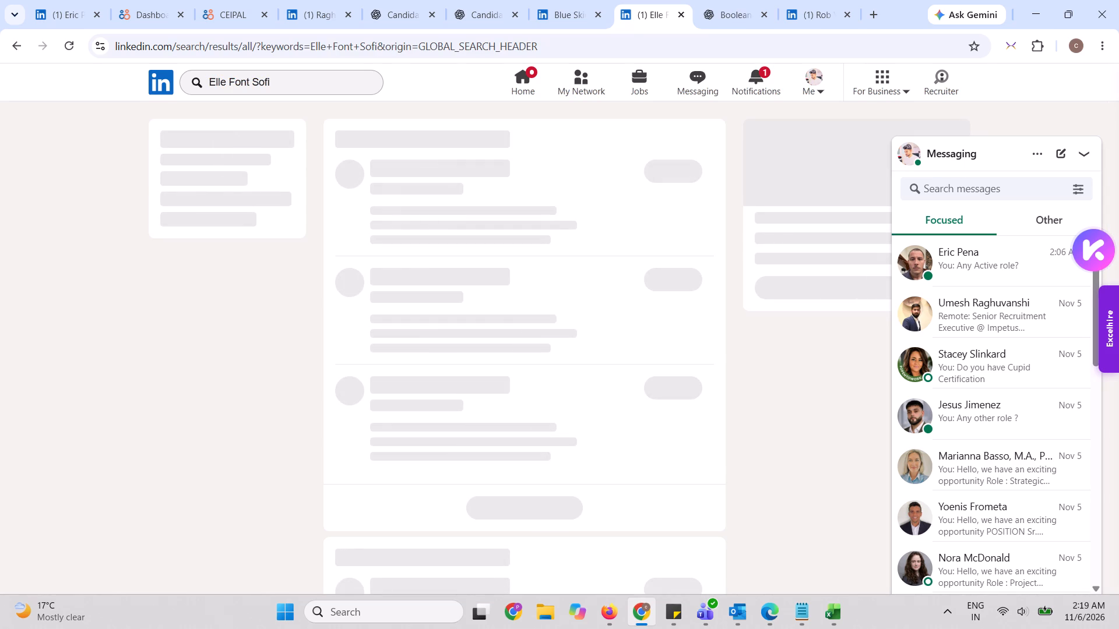
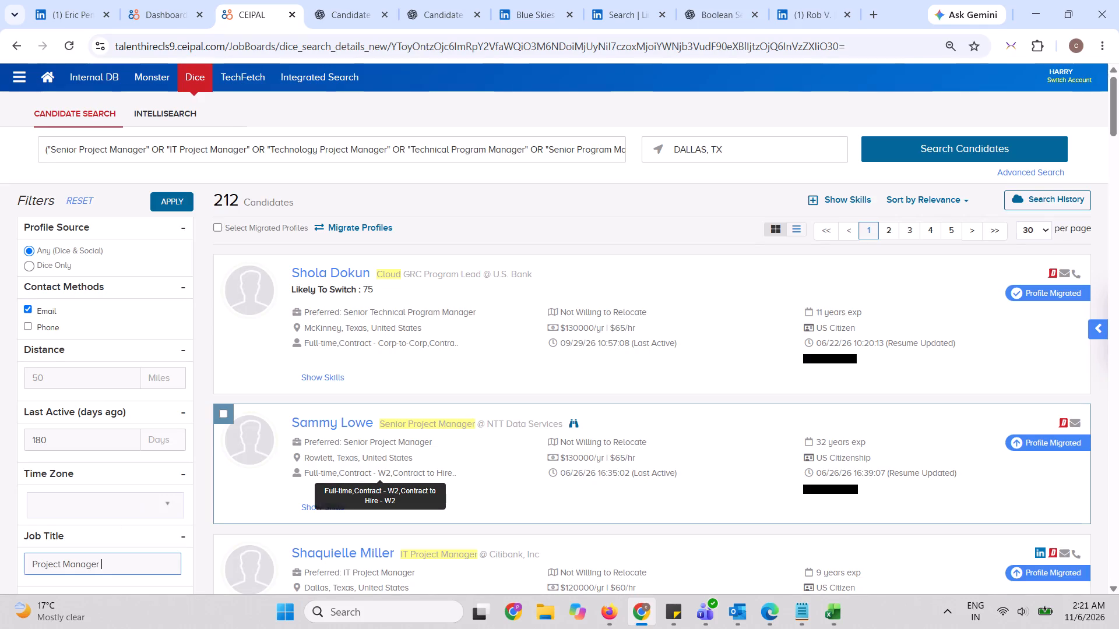
Copy the name of the Senior Project Manager at NTT Data Services and look it up on LinkedIn.
drag(274, 424, 381, 426)
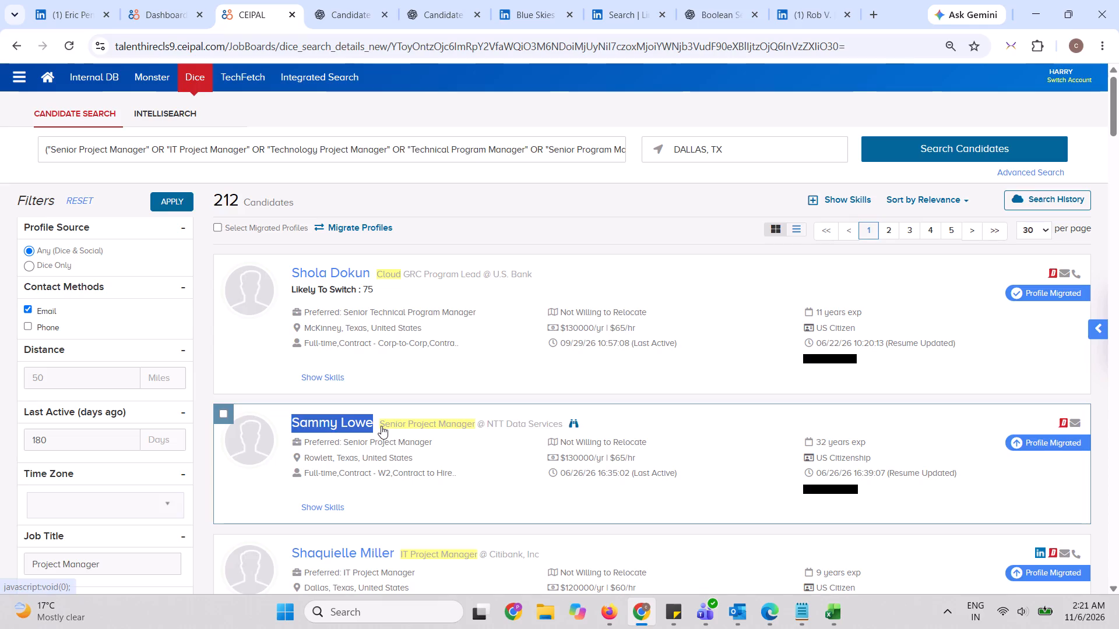
key(ctrl+c)
click(530, 0)
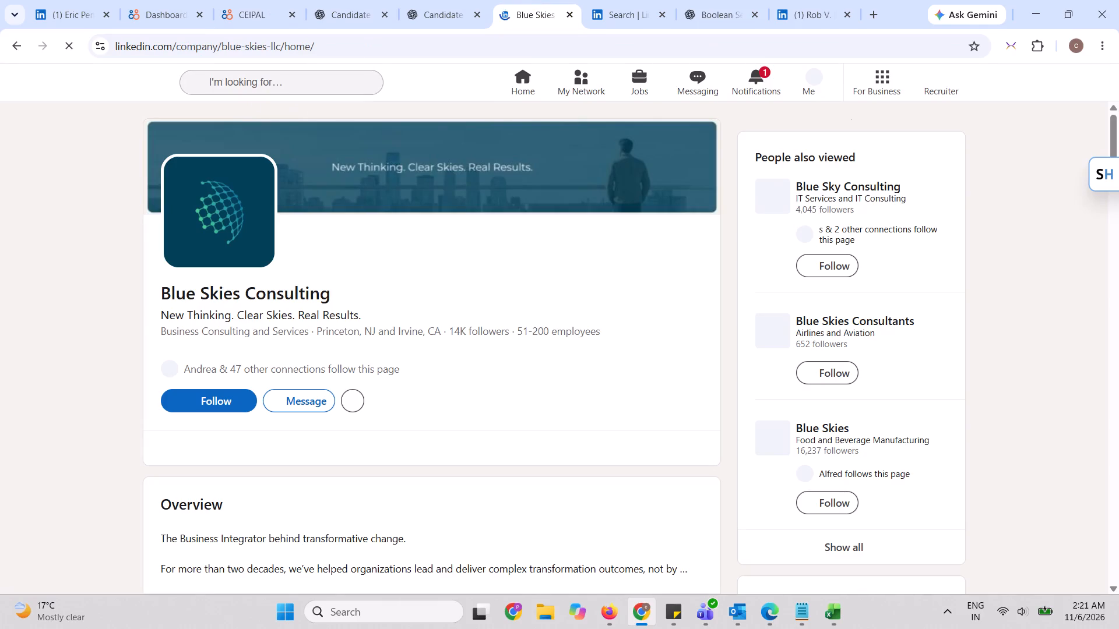
click(301, 86)
key(ctrl+v)
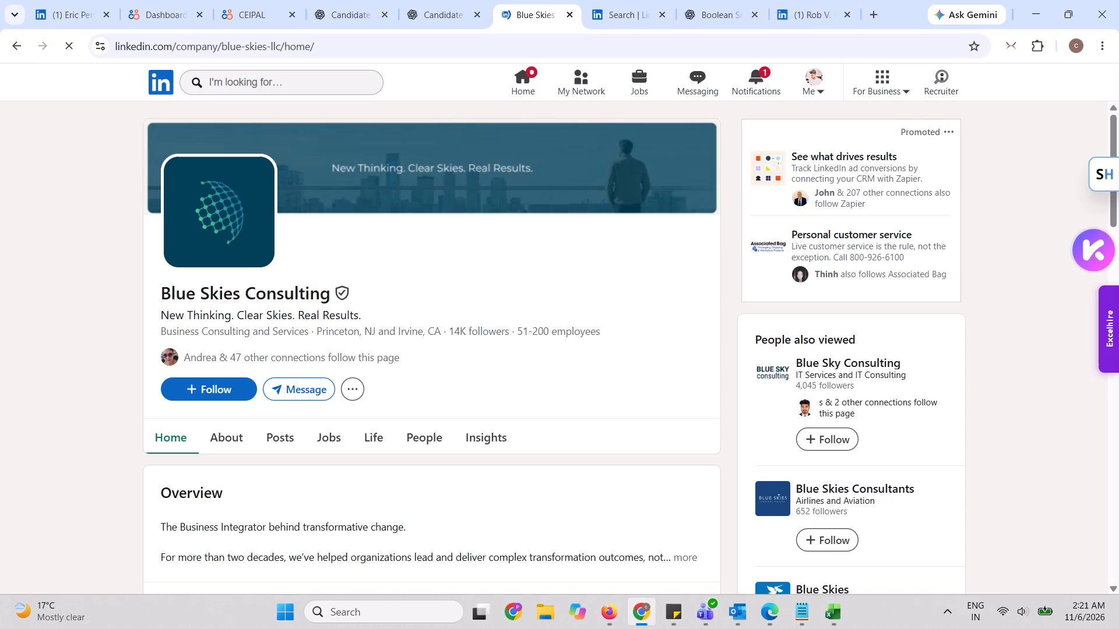
click(301, 86)
key(ctrl+v)
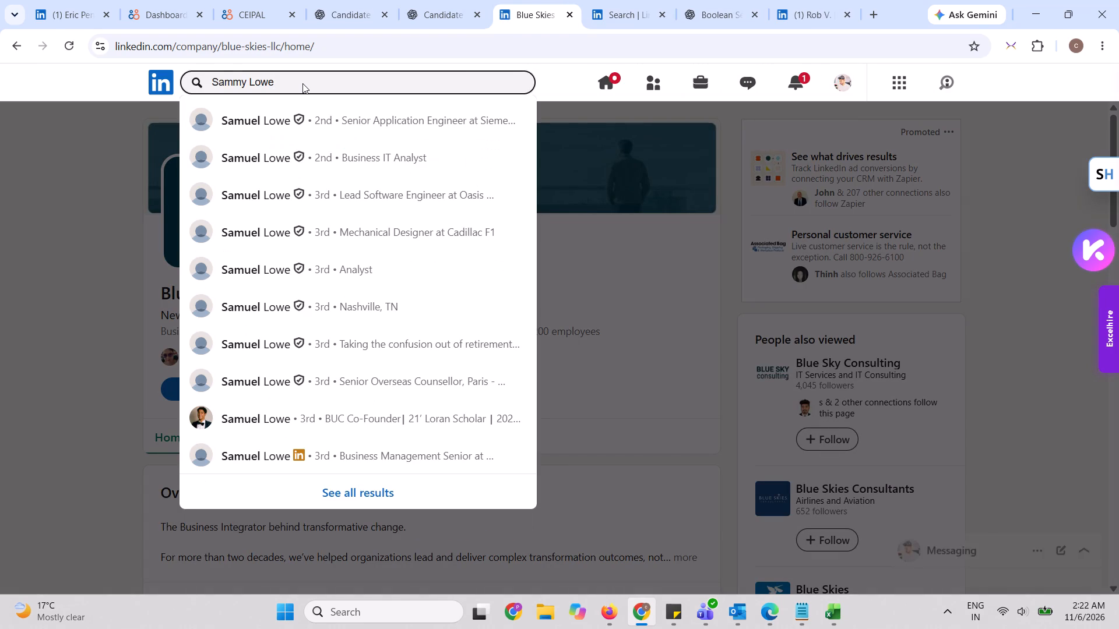
Copy the name of the IT Project Manager at Citibank from the CEIPAL results and look it up on LinkedIn.
click(269, 1)
scroll(208, 314, down, 1)
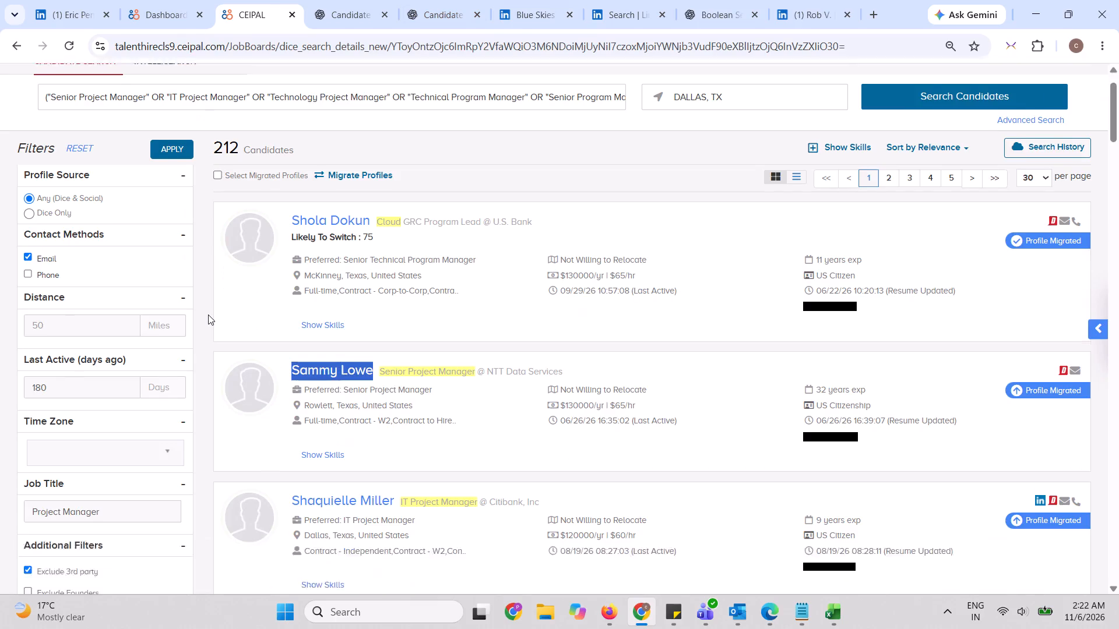
scroll(208, 314, down, 2)
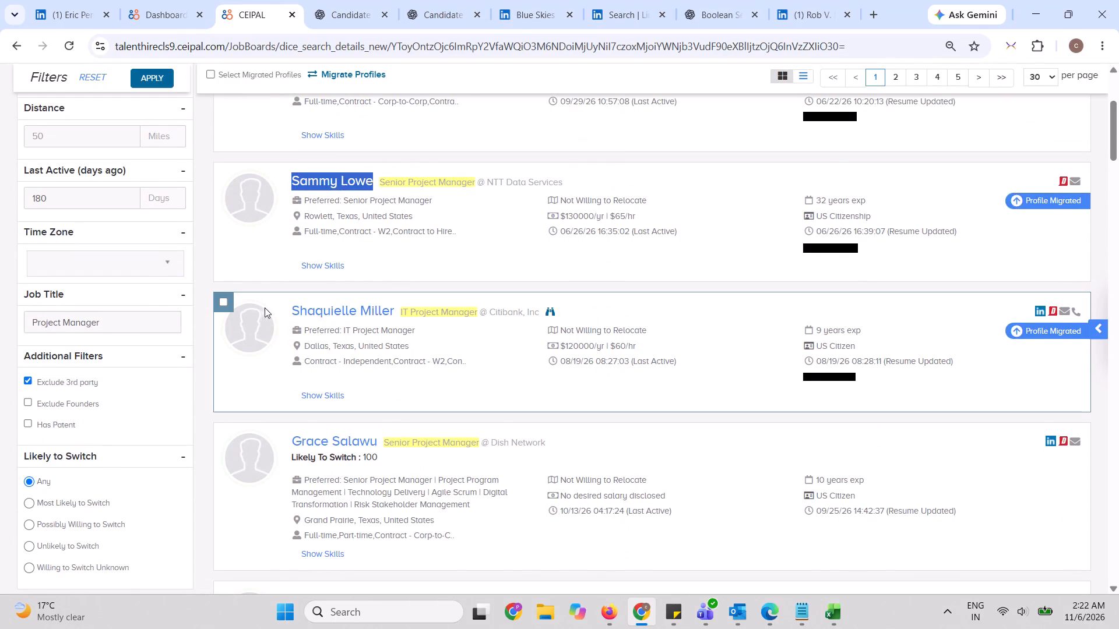
drag(279, 309, 399, 310)
key(ctrl+c)
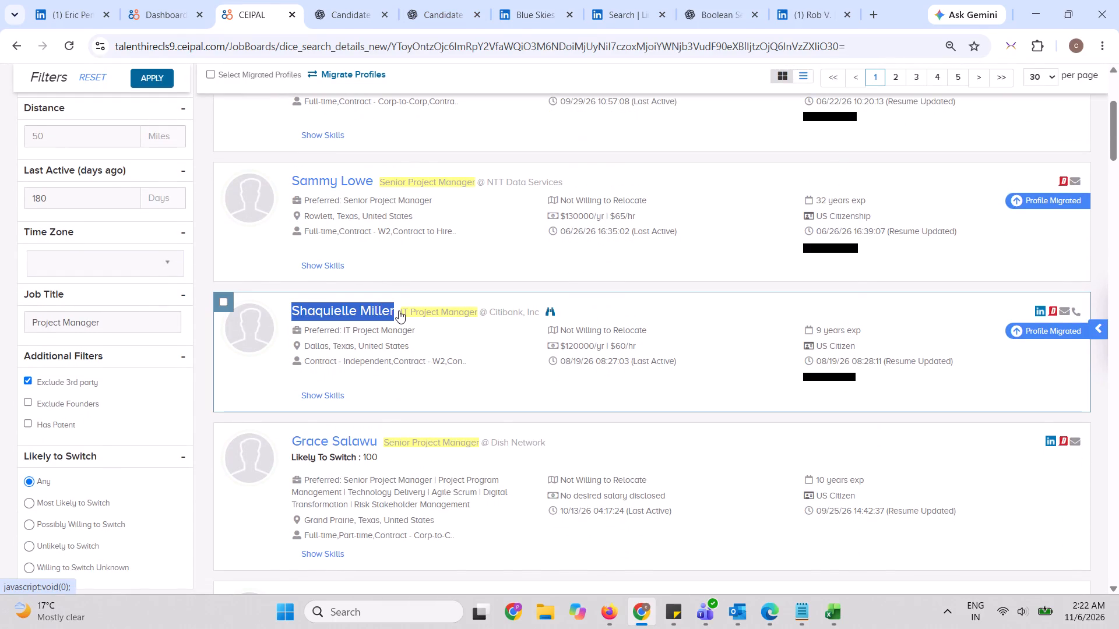
click(506, 0)
click(301, 79)
key(ctrl+a)
key(ctrl+v)
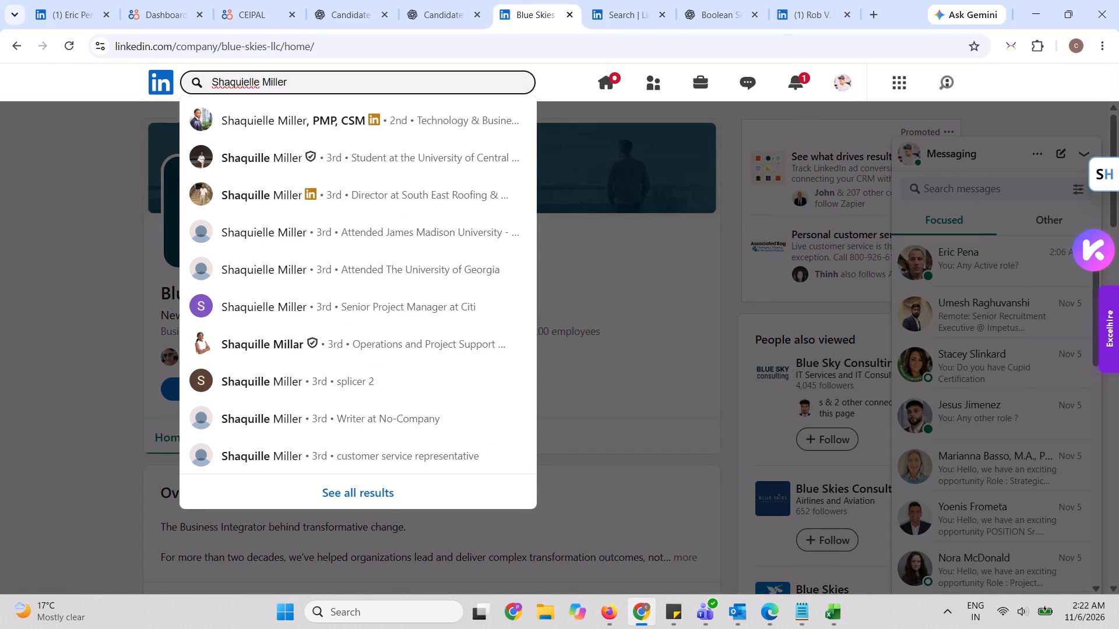
Copy the Citibank candidate's name with job title and employer from CEIPAL, and replace the LinkedIn search text with it.
click(276, 0)
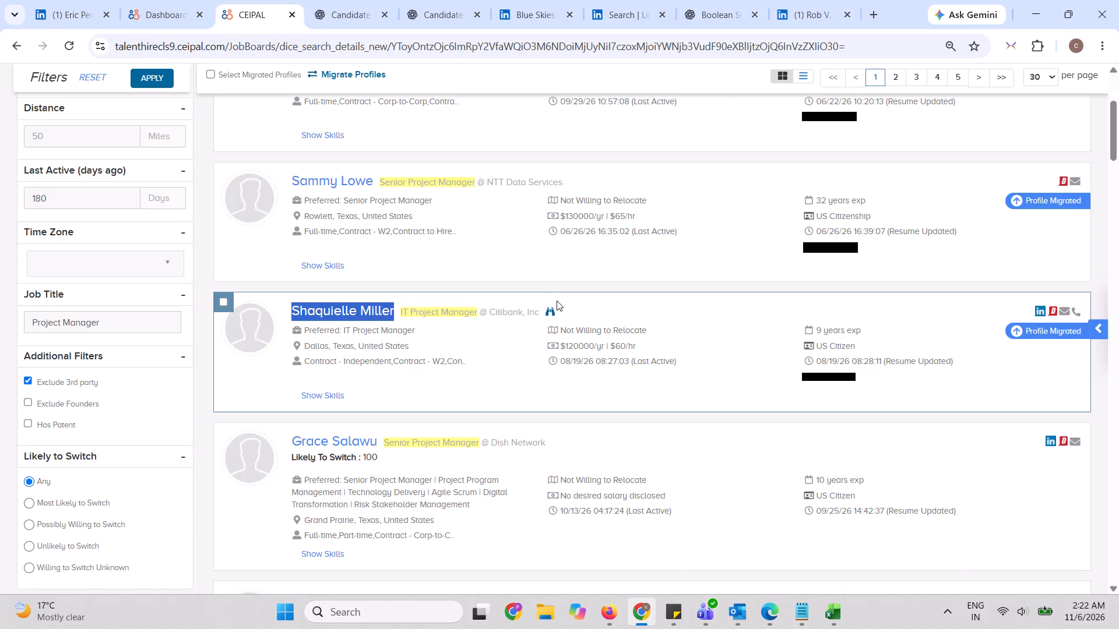
drag(557, 300, 279, 304)
click(281, 303)
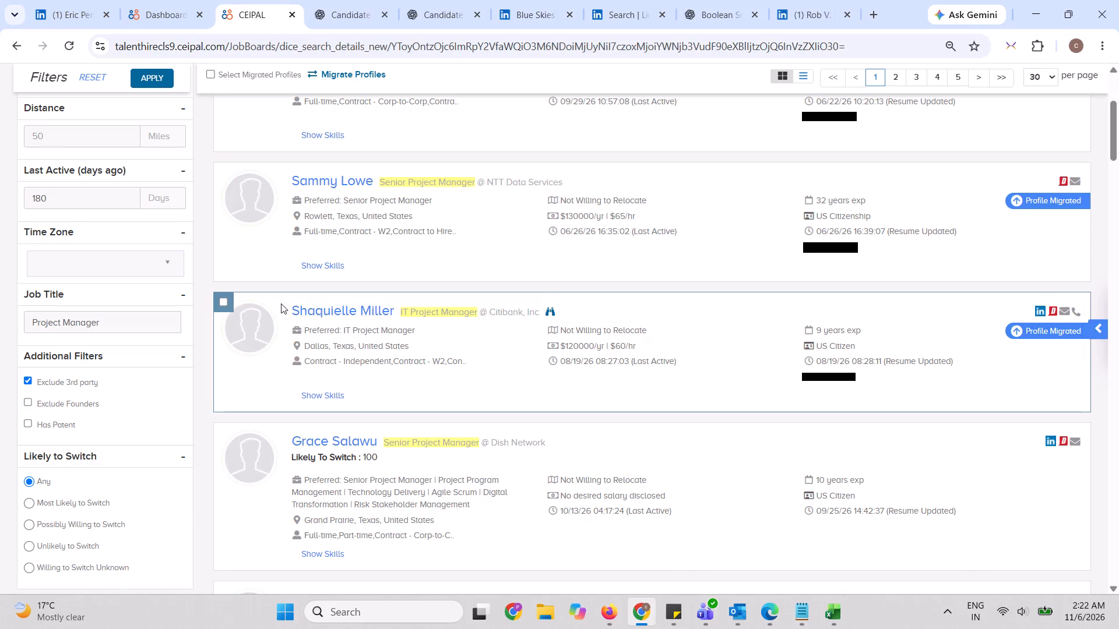
drag(279, 305, 449, 320)
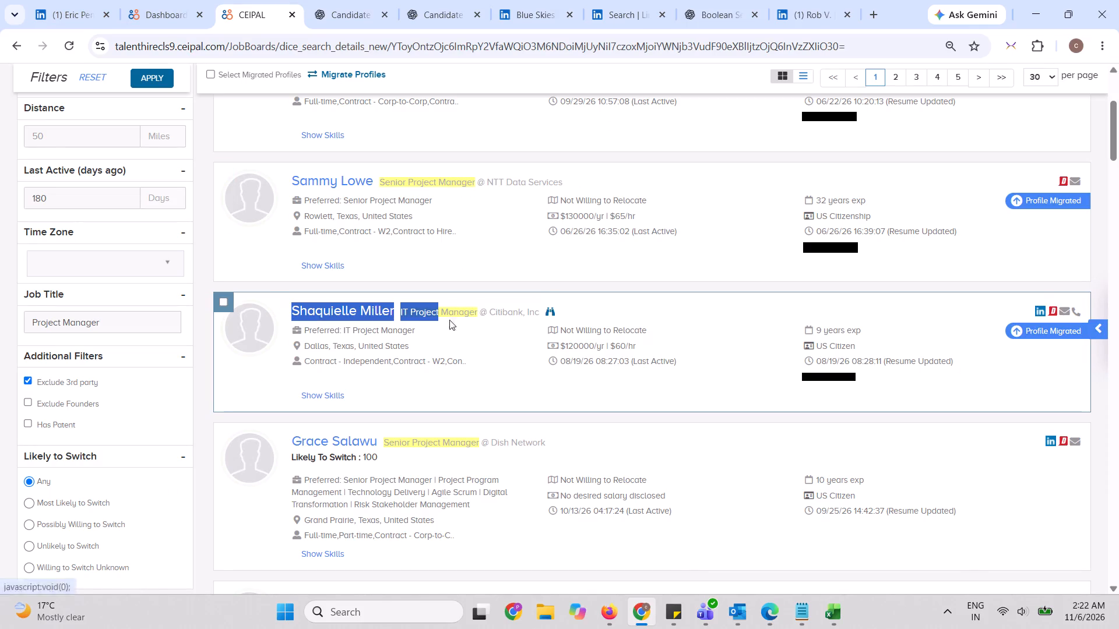
drag(449, 320, 543, 314)
key(ctrl+c)
key(ctrl+c)
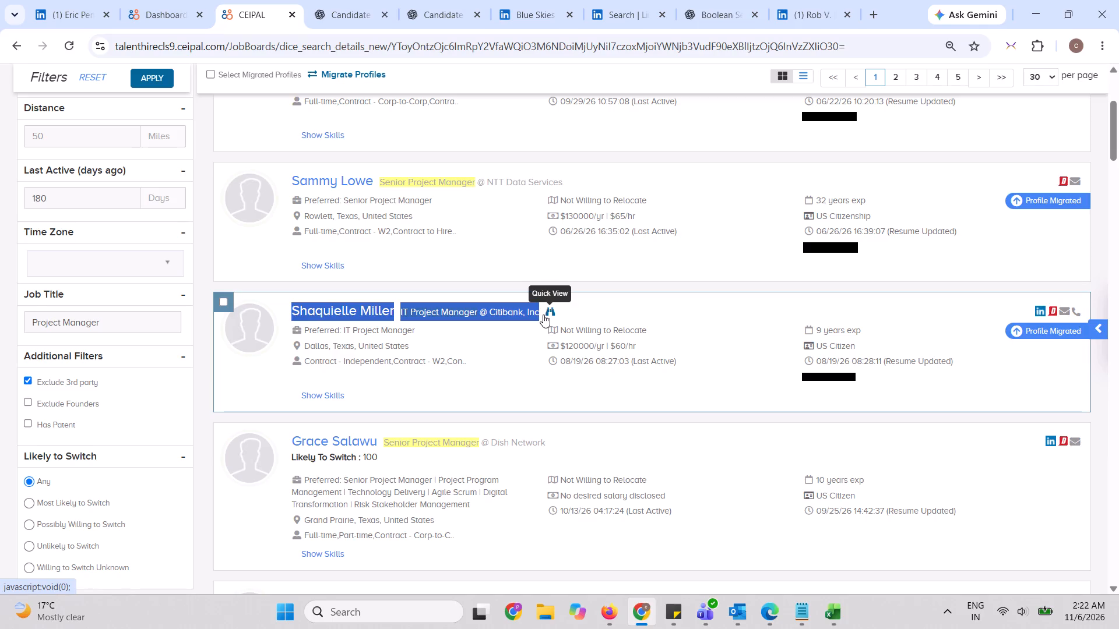
click(555, 0)
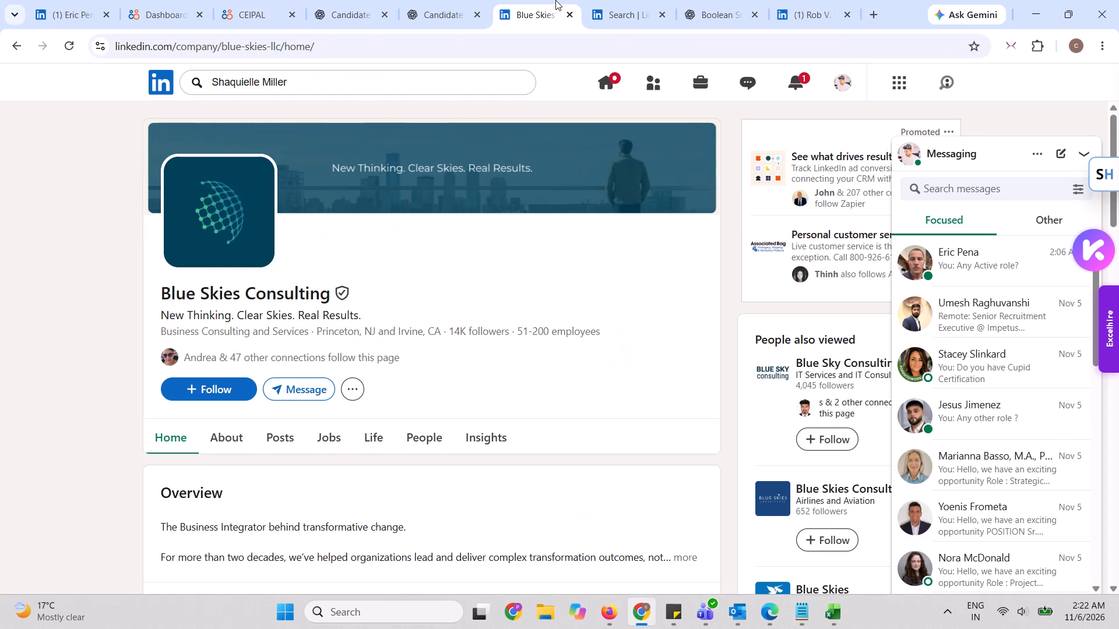
click(331, 81)
key(ctrl+a)
key(ctrl+v)
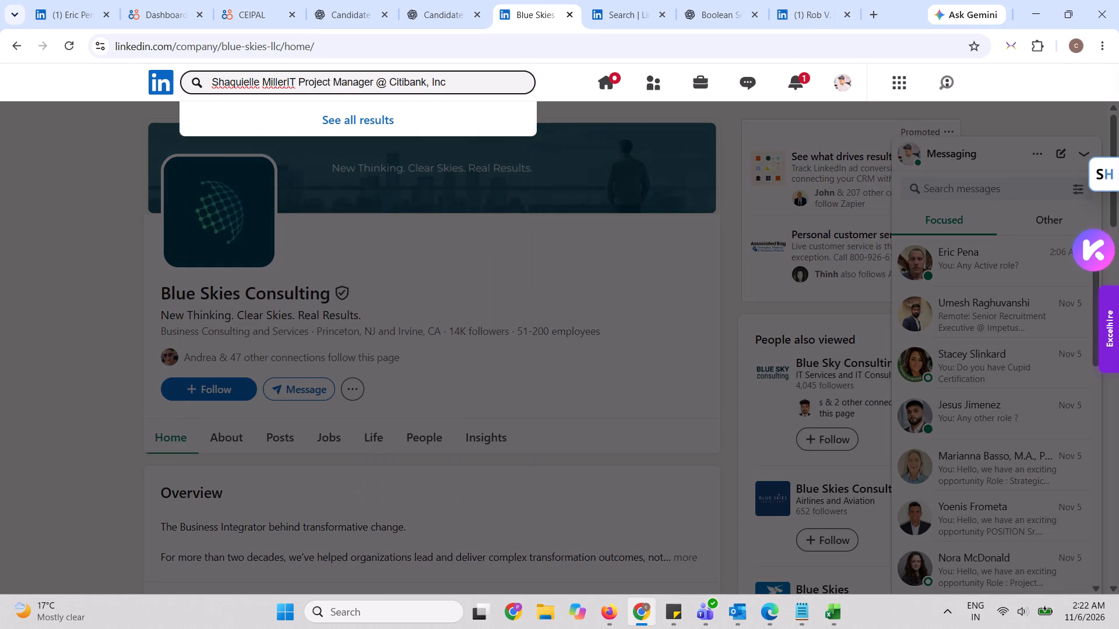
Trim the LinkedIn query to the candidate's name plus Citibank and run the search.
click(284, 83)
key(Right)
key(space)
key(shift+Right)
key(shift+Right)
key(shift+Right)
key(shift+Right)
key(shift+Right)
key(shift+Right)
key(shift+Right)
key(shift+Right)
key(shift+Right)
key(shift+Right)
key(shift+Right)
key(shift+Right)
key(shift+Right)
key(shift+Right)
key(shift+Right)
key(shift+Right)
key(shift+Right)
key(shift+Right)
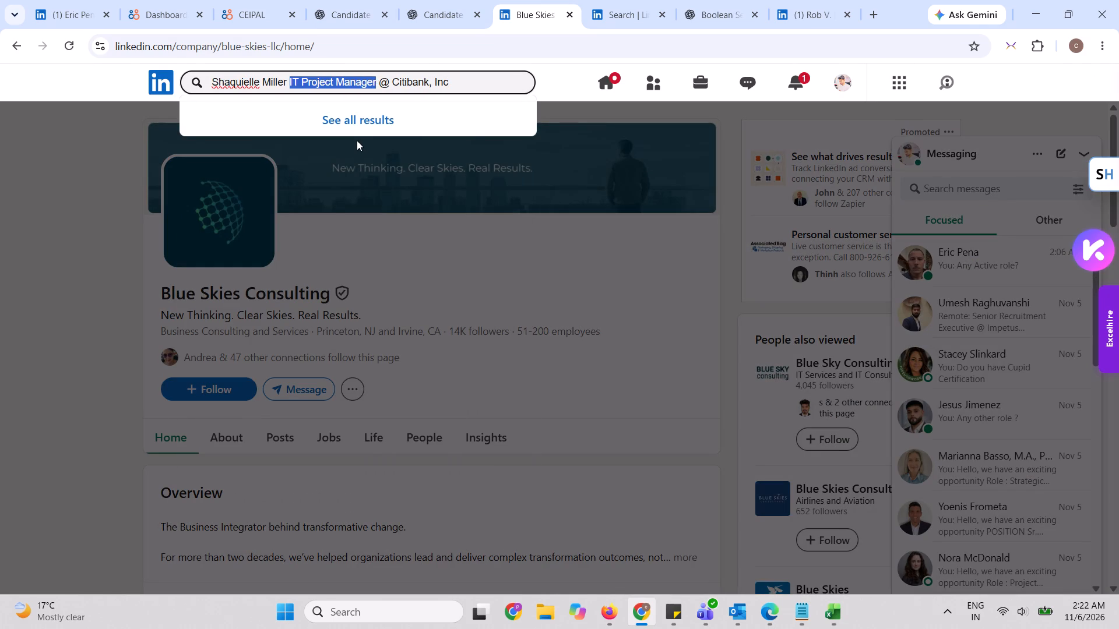
key(shift+Right)
key(shift+Right)
key(shift+Right)
key(BackSpace)
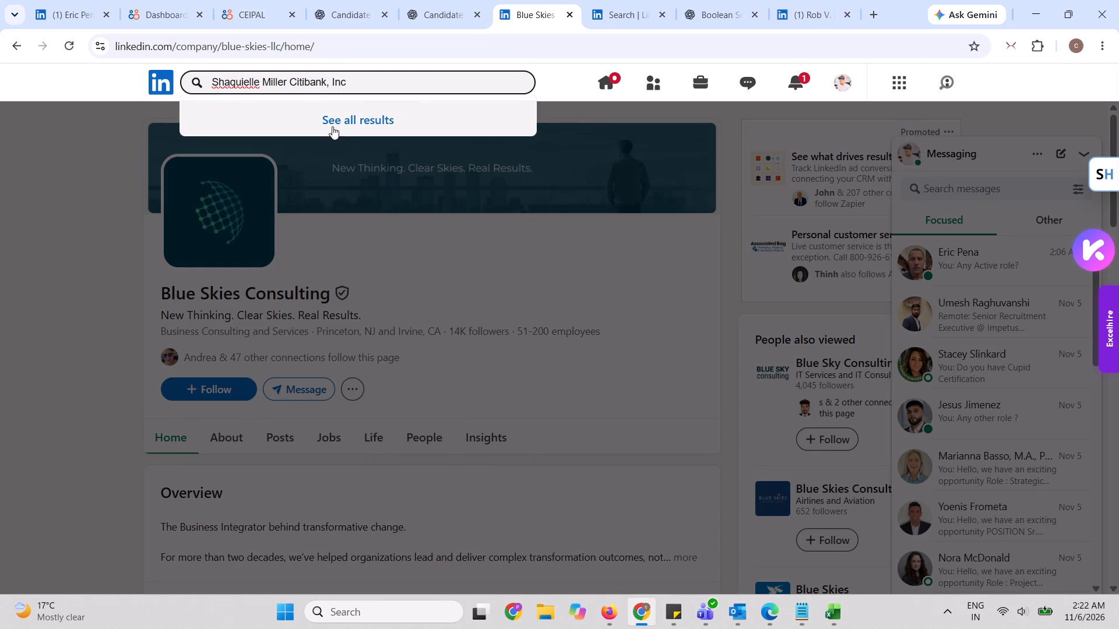
click(372, 81)
key(BackSpace)
key(BackSpace)
key(BackSpace)
key(BackSpace)
key(BackSpace)
key(Return)
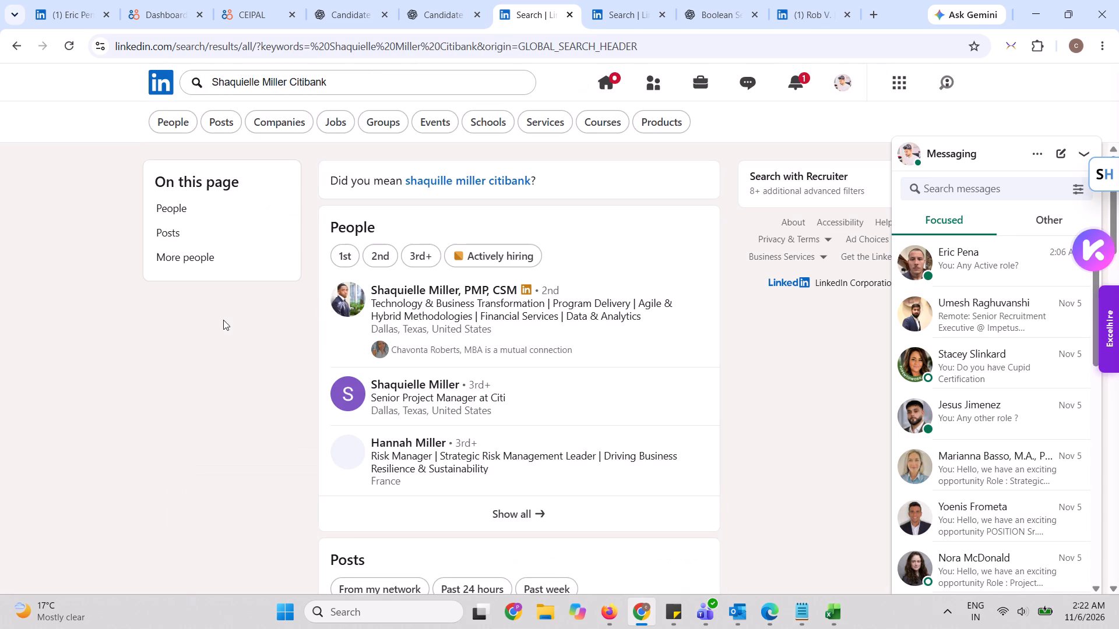
Open the PMP, CSM-certified Dallas candidate's LinkedIn profile and examine the Experience section.
click(393, 288)
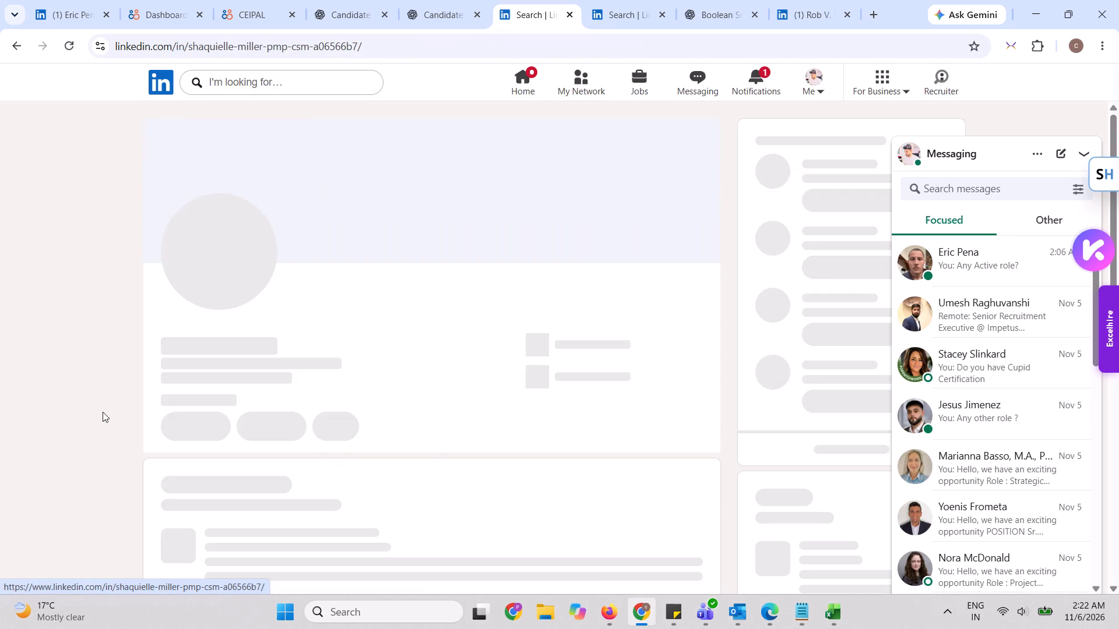
click(89, 419)
scroll(89, 419, down, 5)
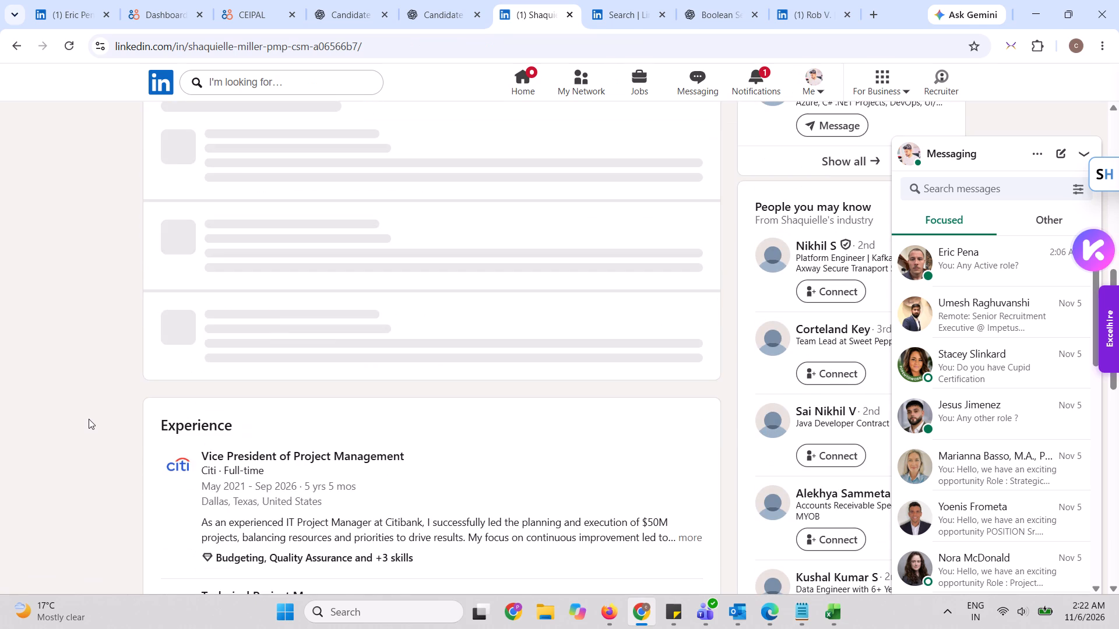
scroll(89, 419, down, 2)
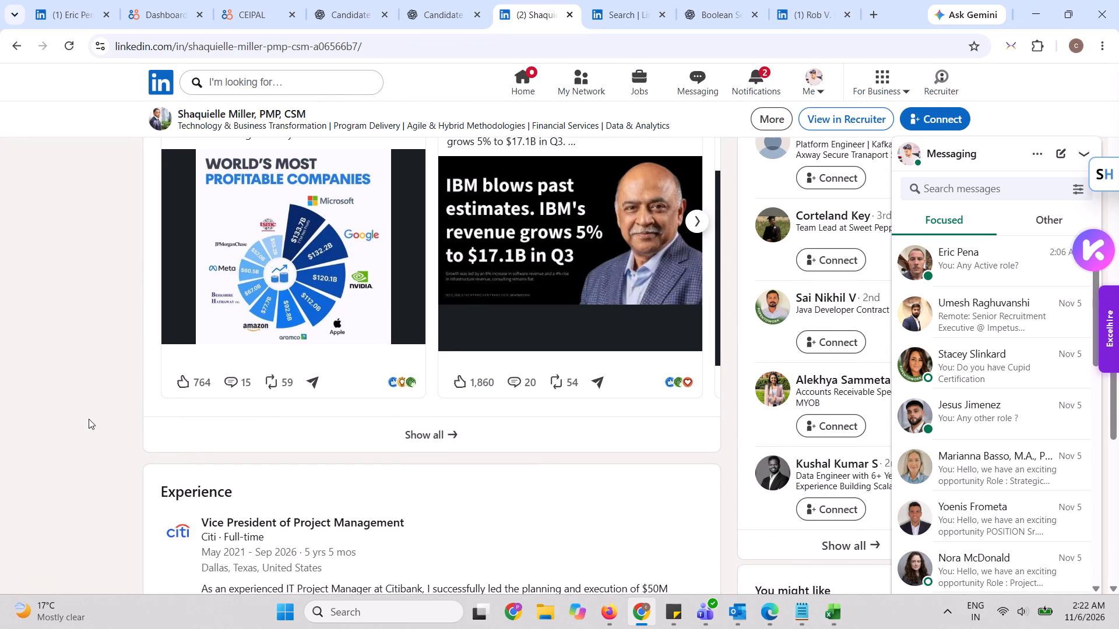
scroll(89, 419, down, 2)
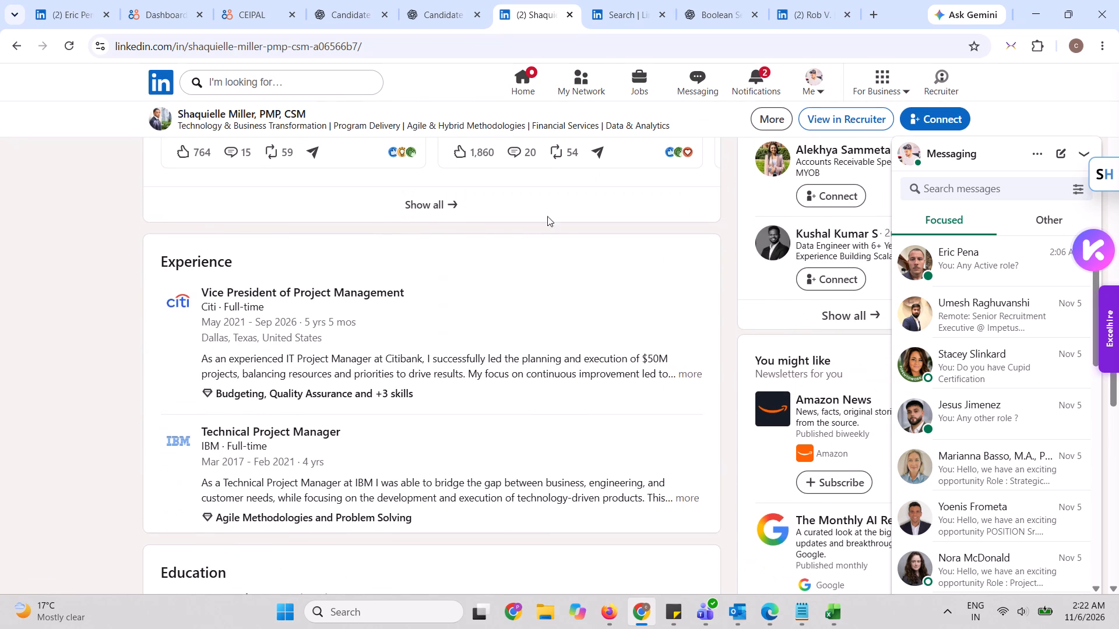
Return to CEIPAL and open the quick view of the Citibank IT Project Manager's résumé.
click(244, 1)
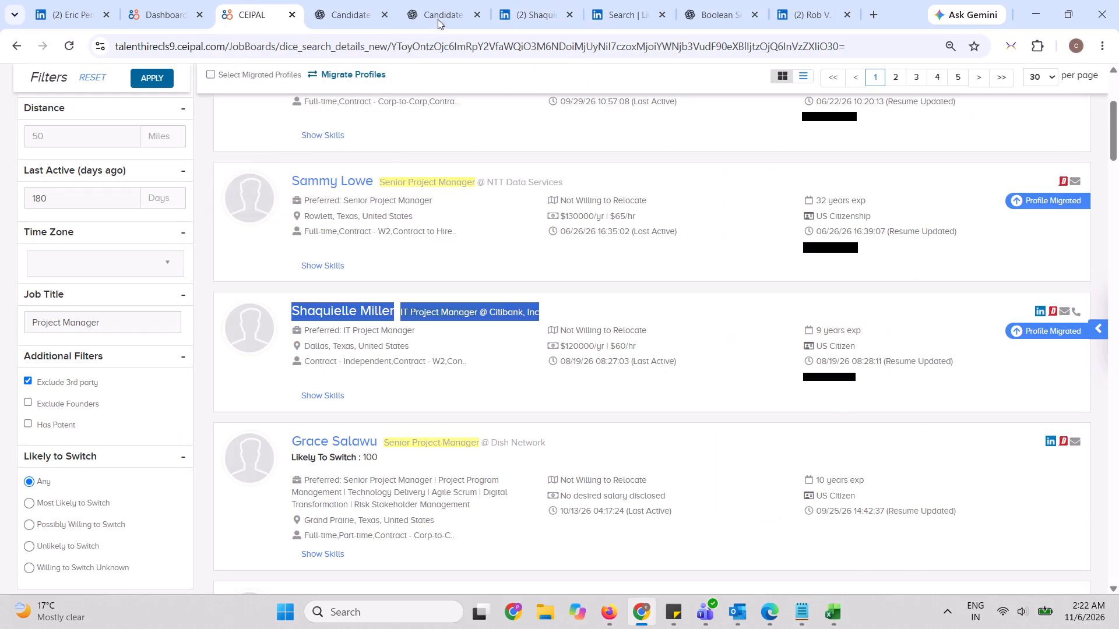
click(551, 310)
scroll(551, 310, down, 1)
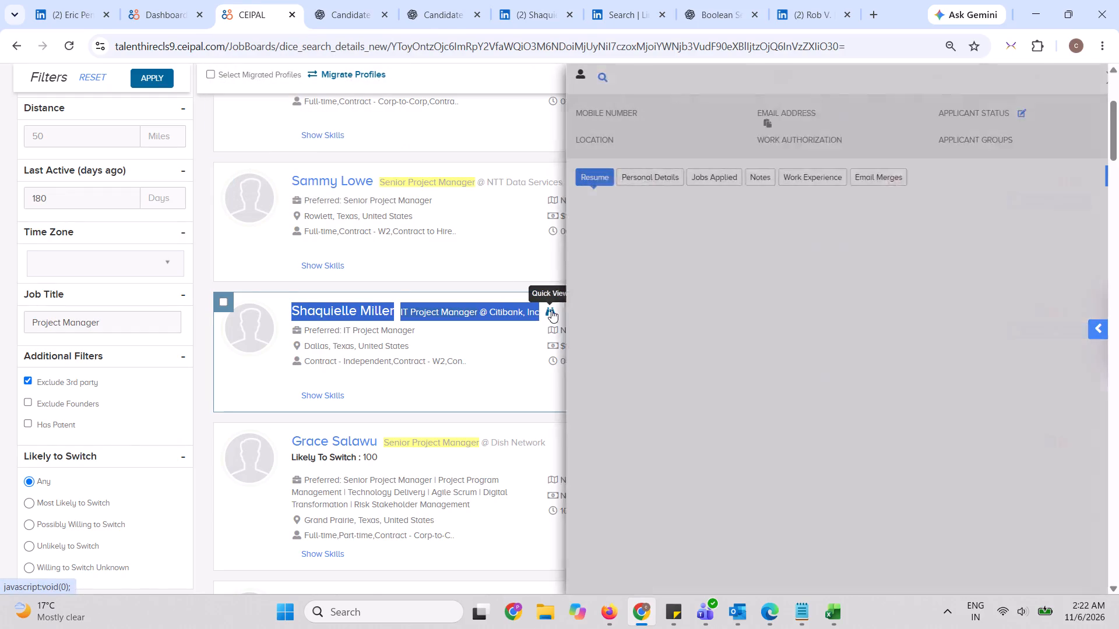
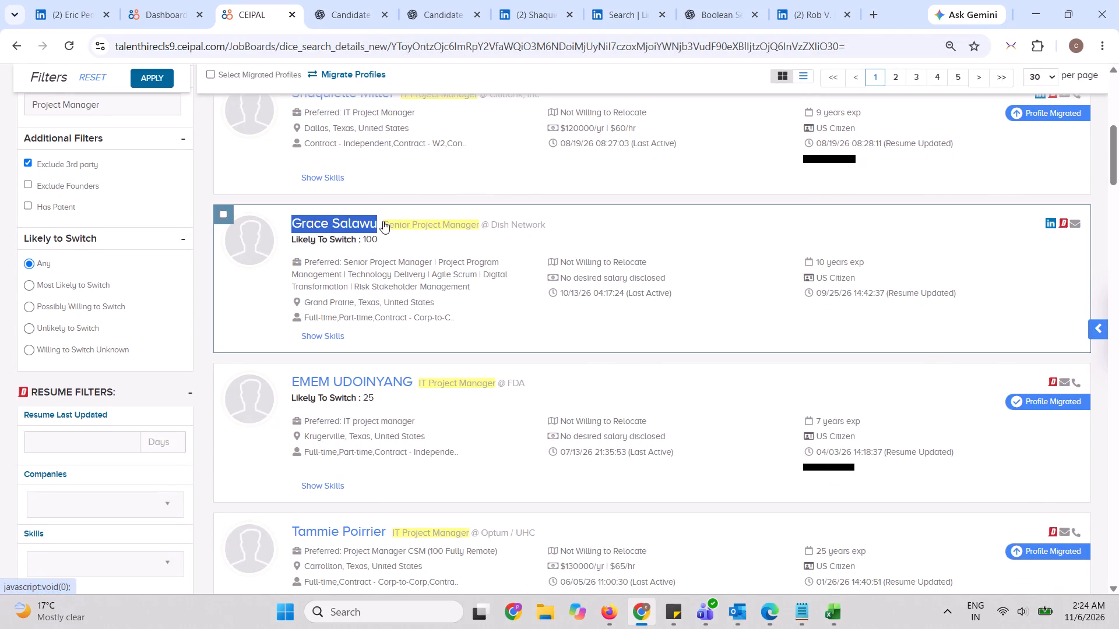
Copy the Dish Network Senior Project Manager's name from CEIPAL, search LinkedIn for it, and open the matching second-degree Senior Project Manager profile.
key(ctrl+c)
scroll(383, 221, down, 2)
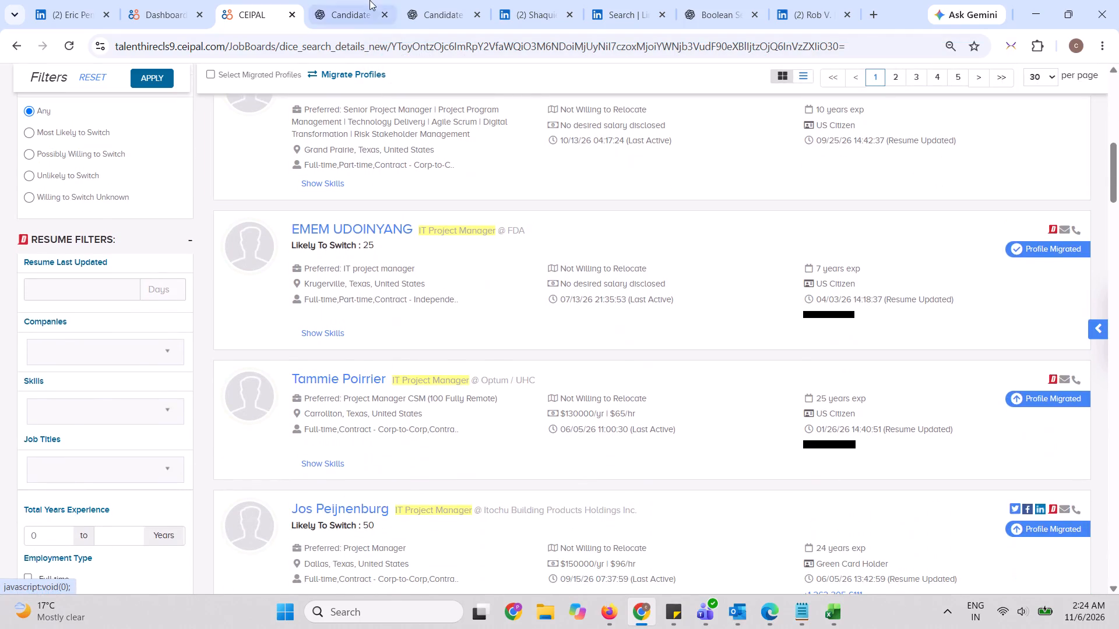
click(546, 0)
click(281, 77)
key(ctrl+v)
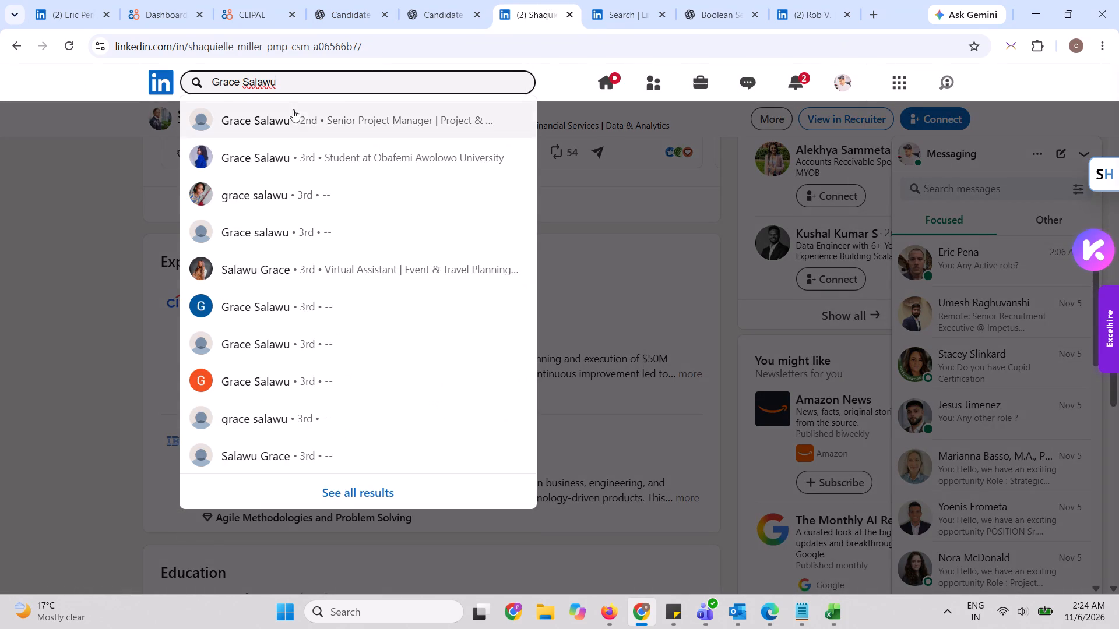
click(295, 112)
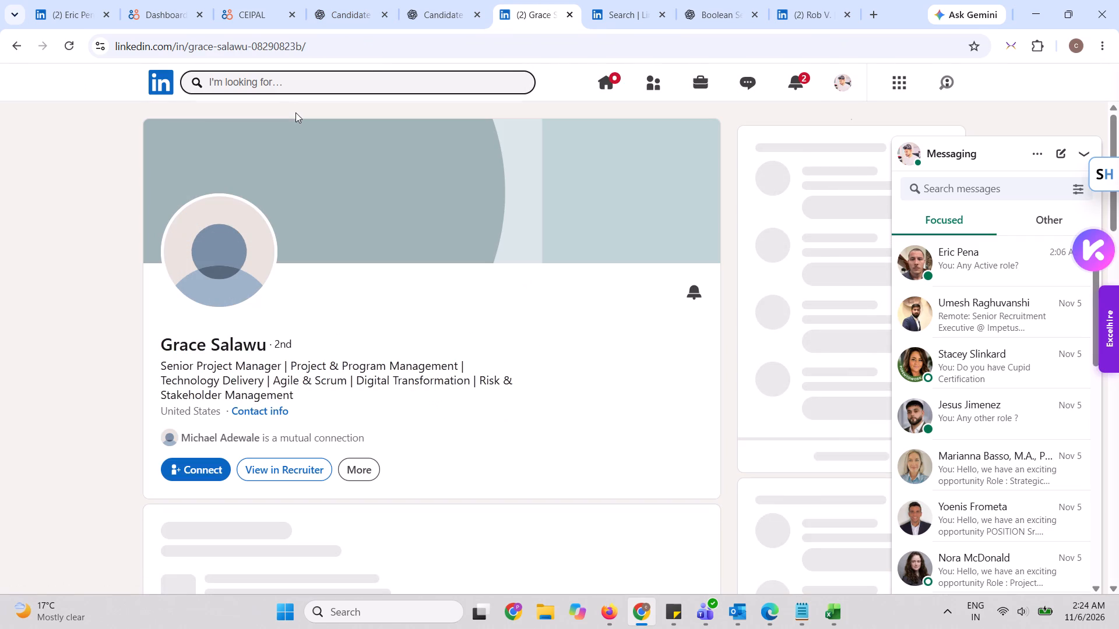
Examine the Experience section of the Senior Project Manager's open LinkedIn profile.
scroll(295, 112, down, 4)
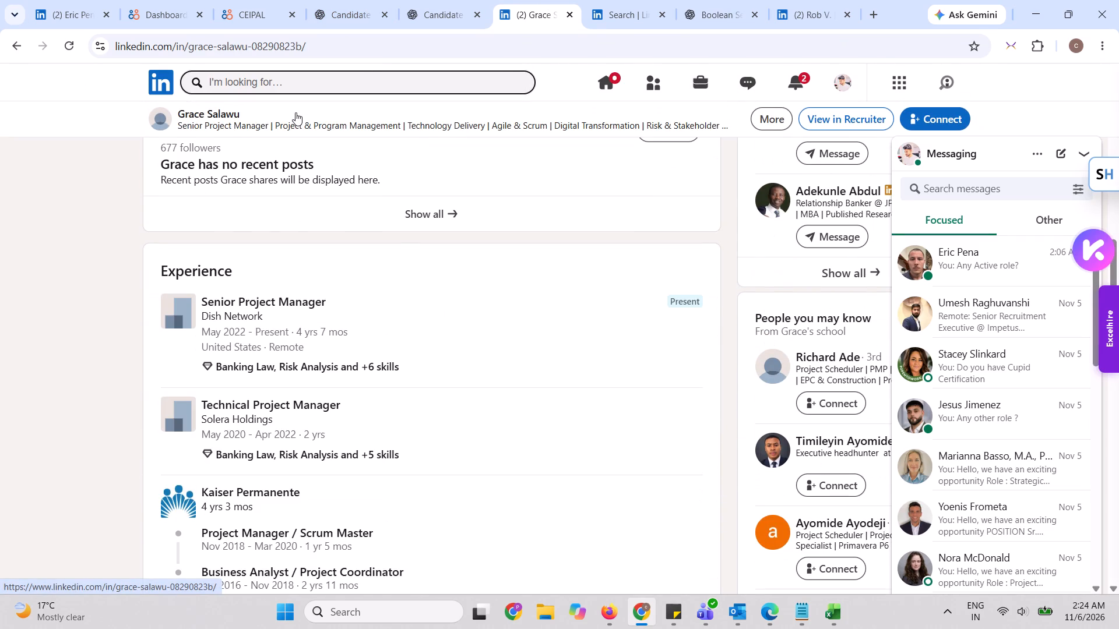
Return to CEIPAL and review the résumé of the IT Project Manager at FDA in quick view, then close it.
click(268, 0)
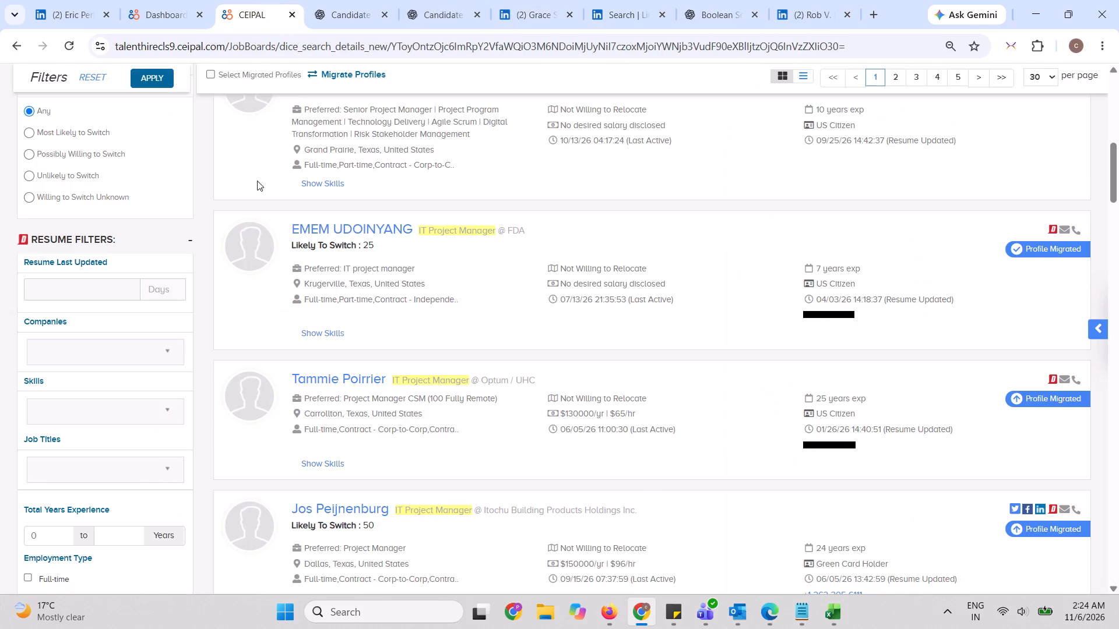
scroll(223, 294, down, 1)
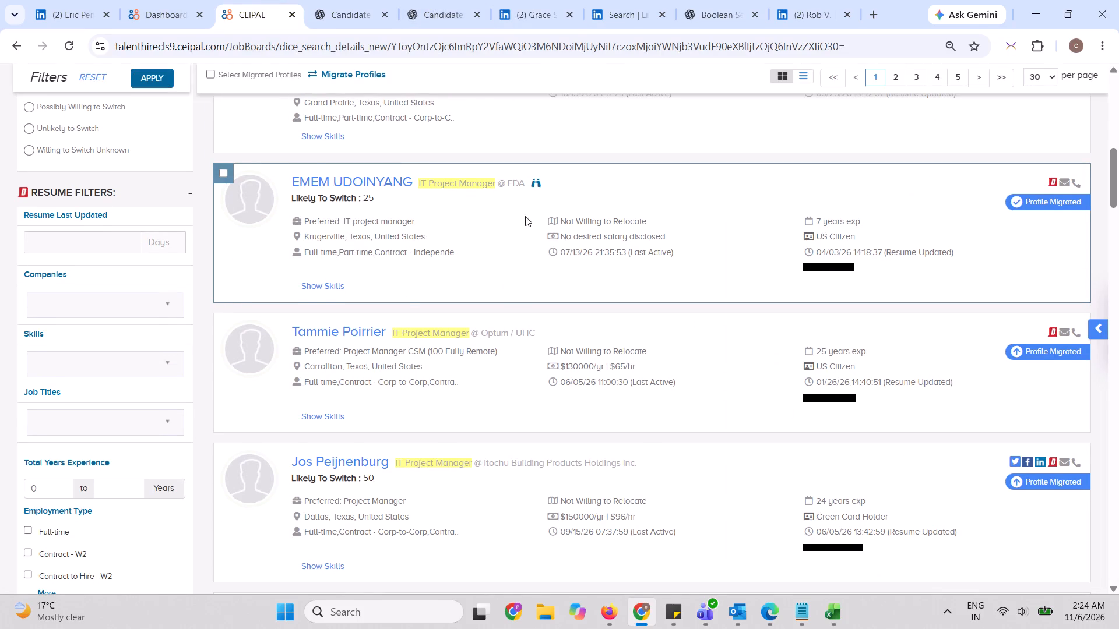
click(534, 184)
scroll(534, 184, down, 1)
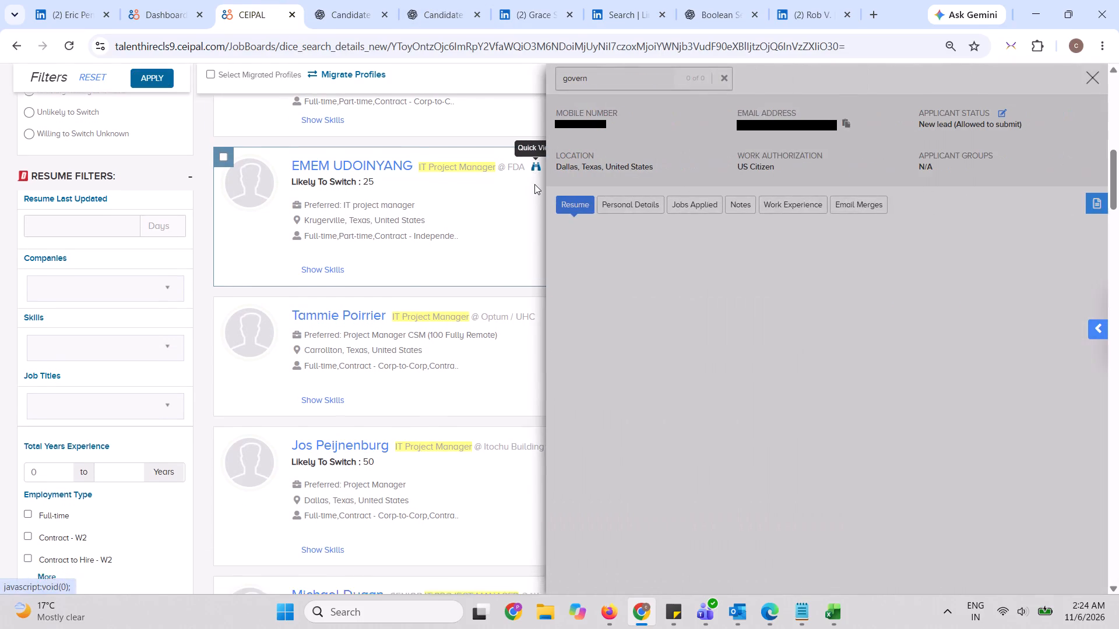
scroll(534, 184, down, 1)
click(703, 325)
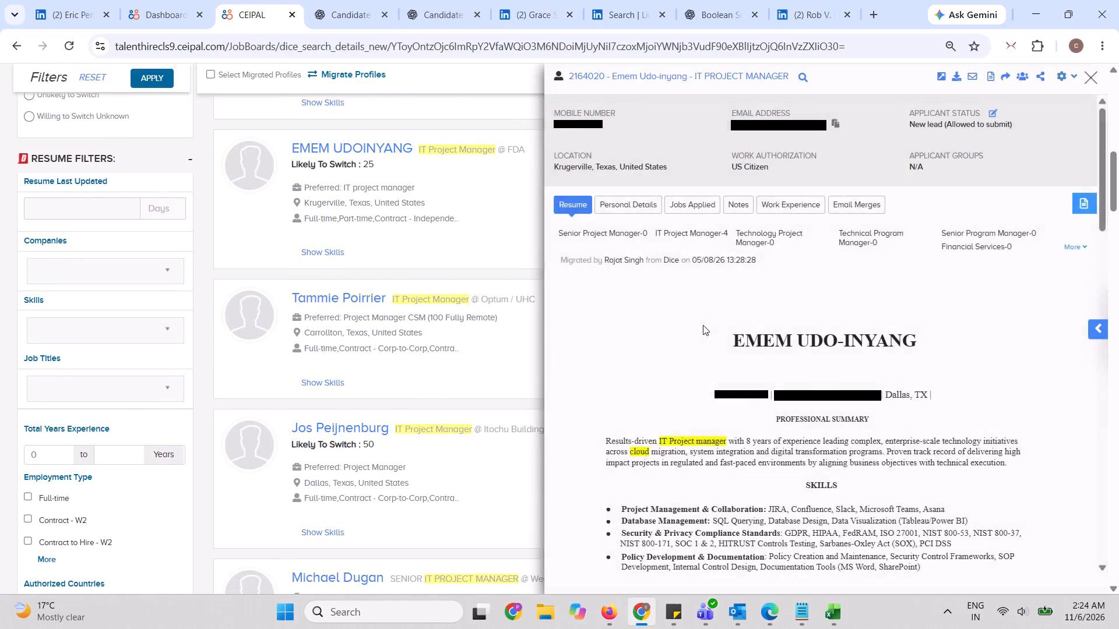
scroll(703, 325, down, 3)
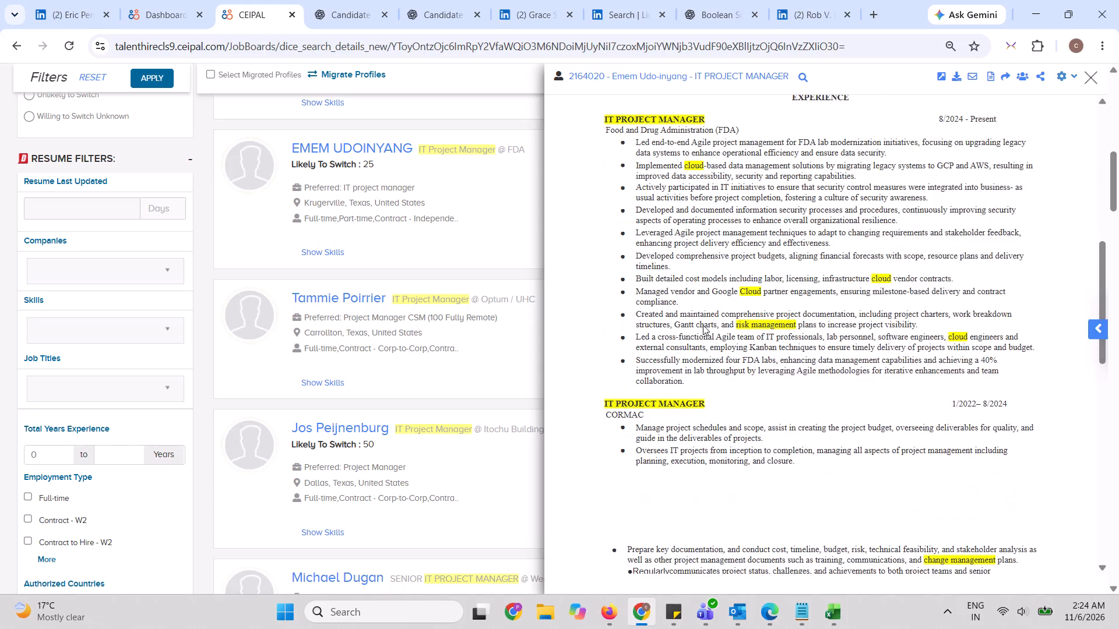
scroll(703, 325, down, 1)
click(1086, 70)
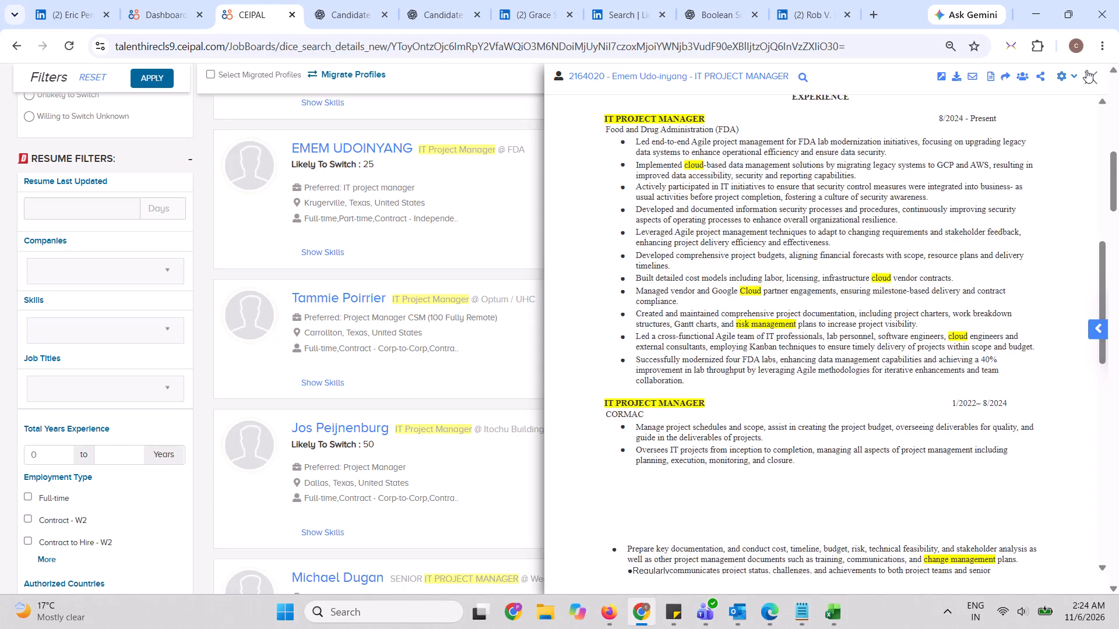
Review the experience in the résumé of the IT Project Manager at Optum / UHC, then close the quick view.
scroll(482, 268, down, 1)
click(546, 151)
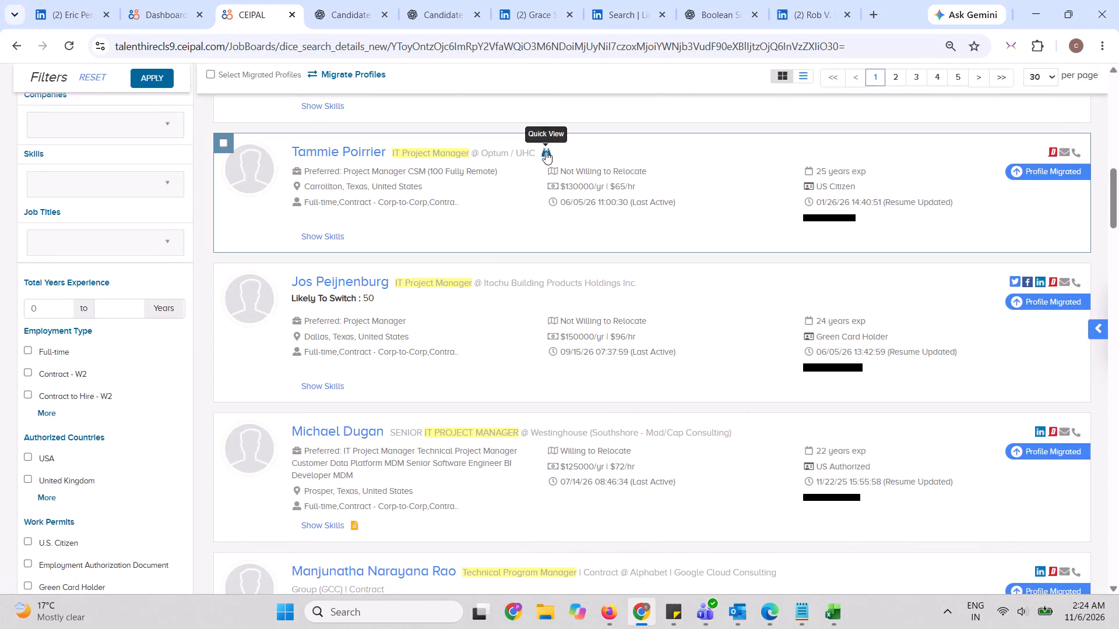
scroll(546, 151, down, 1)
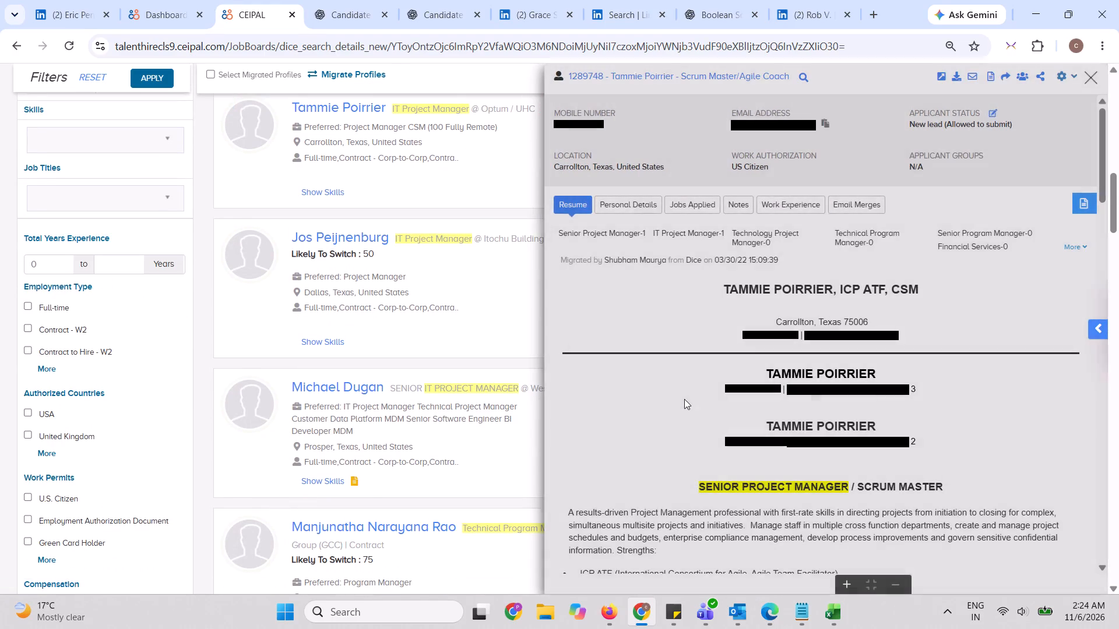
scroll(684, 399, down, 4)
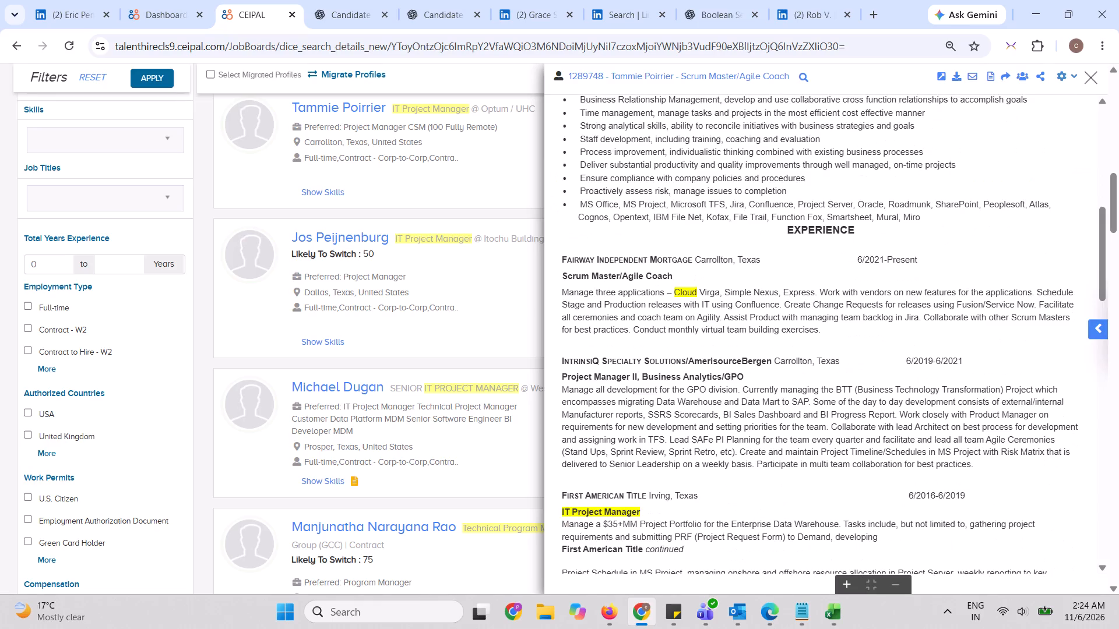
scroll(684, 399, down, 1)
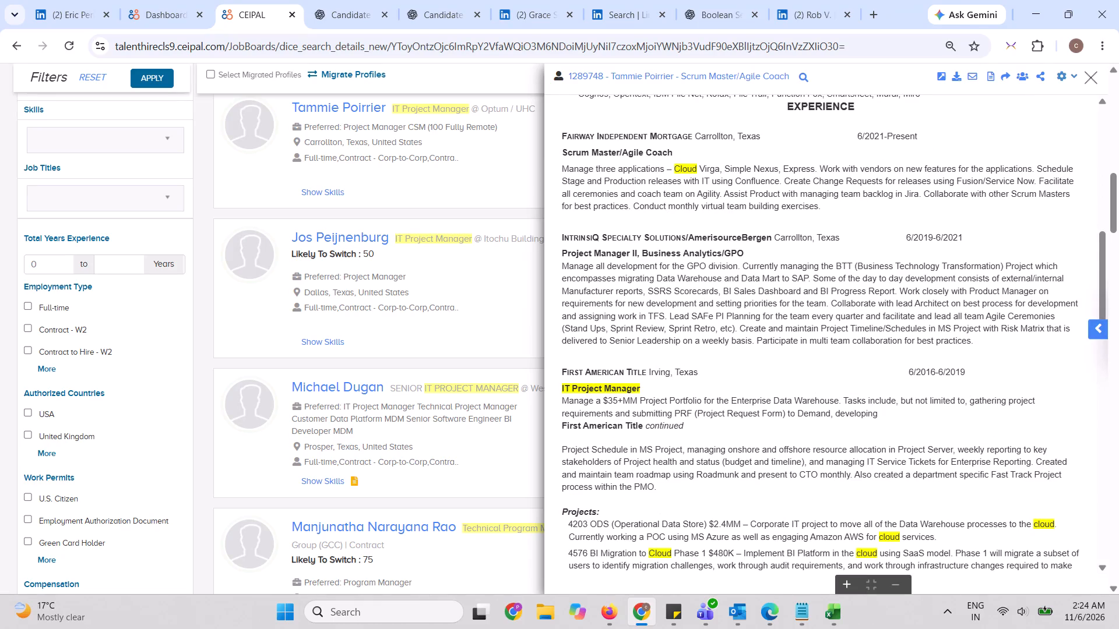
click(1087, 80)
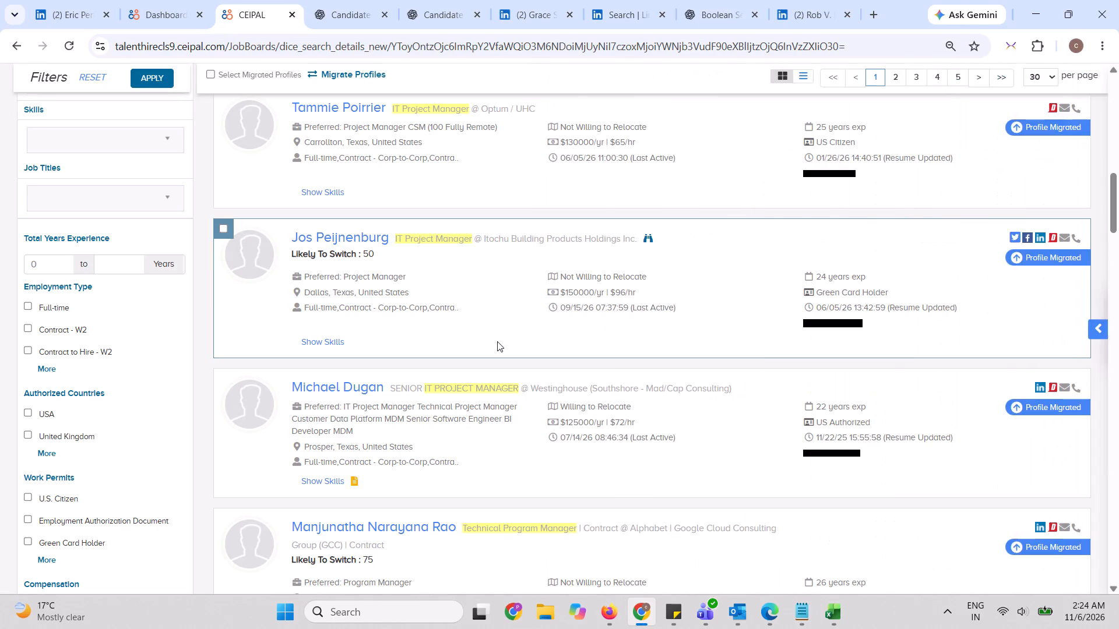
Review the résumé of the IT Project Manager at Itochu Building Products, then close the quick view.
click(649, 238)
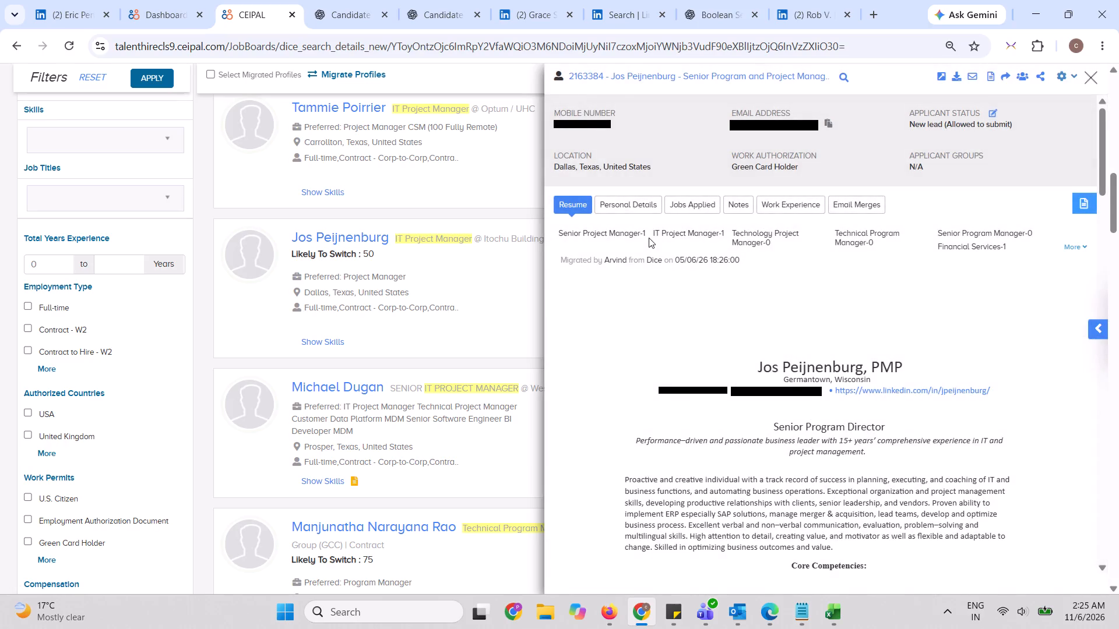
scroll(711, 340, down, 2)
scroll(1014, 116, down, 1)
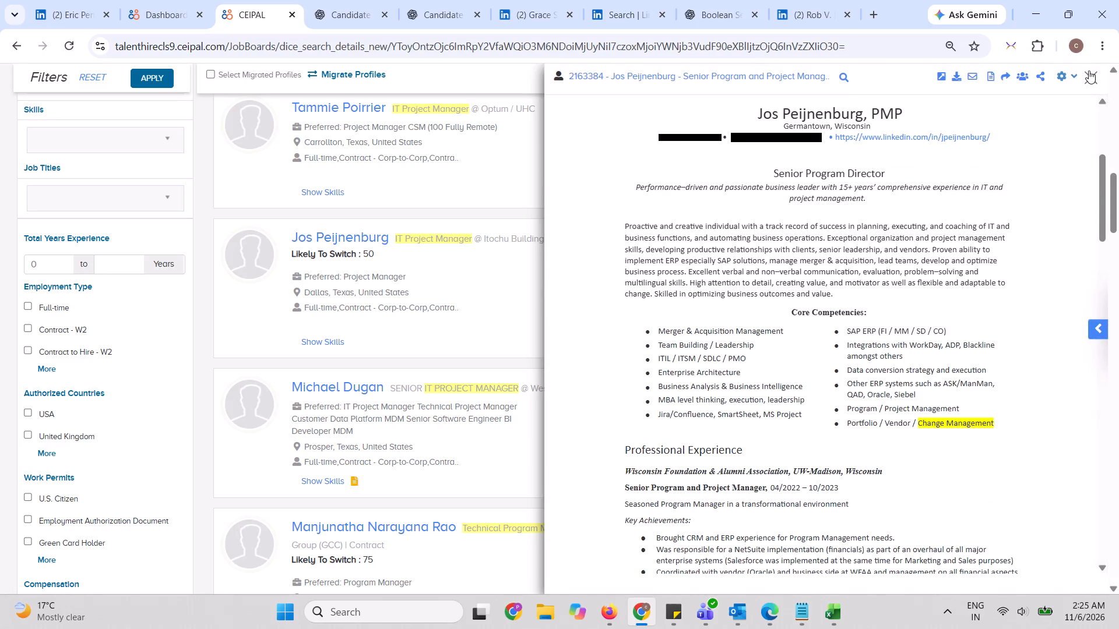
click(1092, 75)
Review the competencies and experience in the résumé of the Senior IT Project Manager at Westinghouse, then close the quick view.
scroll(494, 355, down, 1)
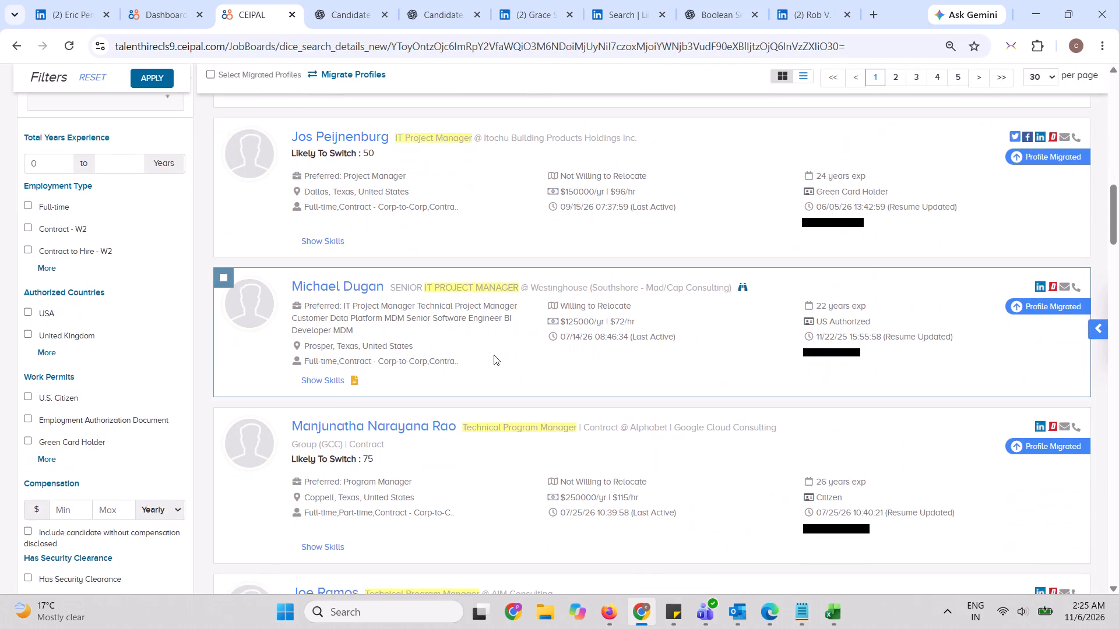
click(745, 289)
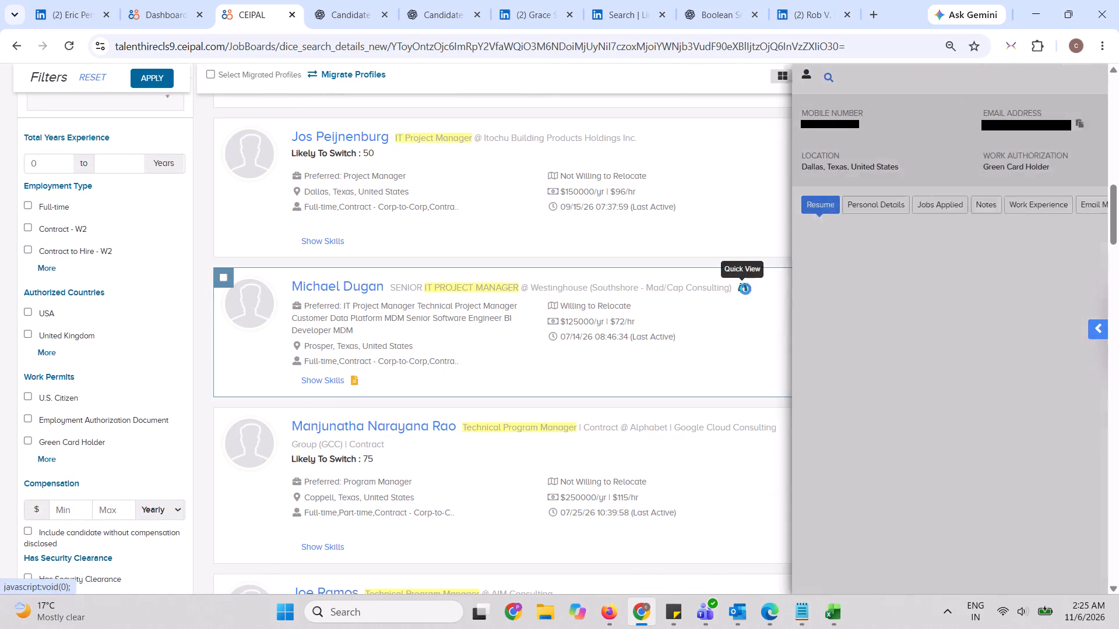
scroll(745, 289, down, 2)
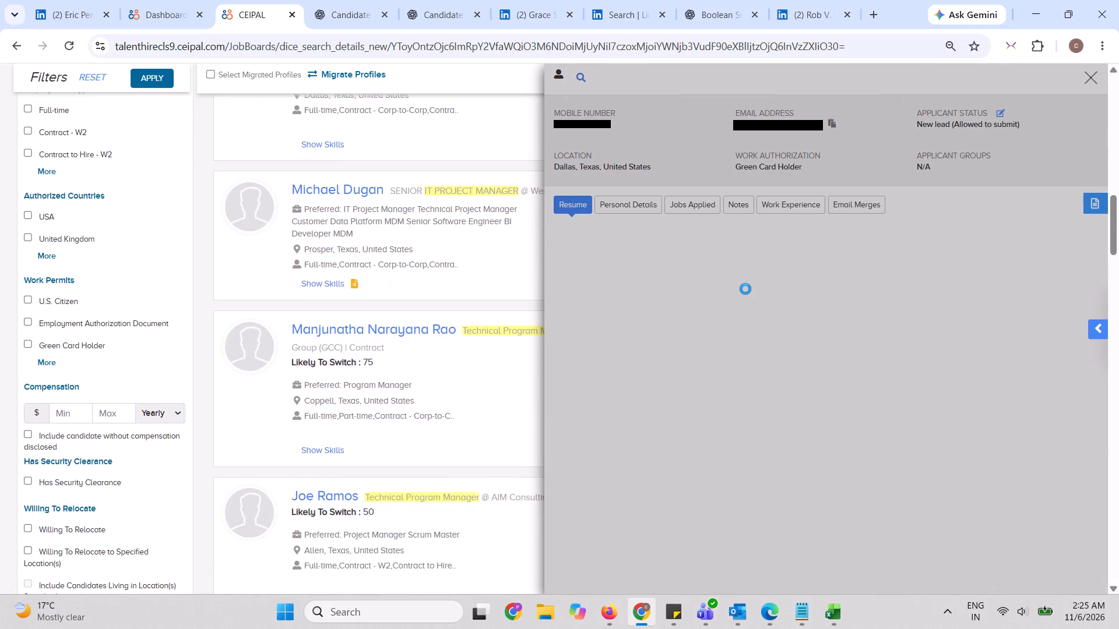
scroll(745, 289, down, 3)
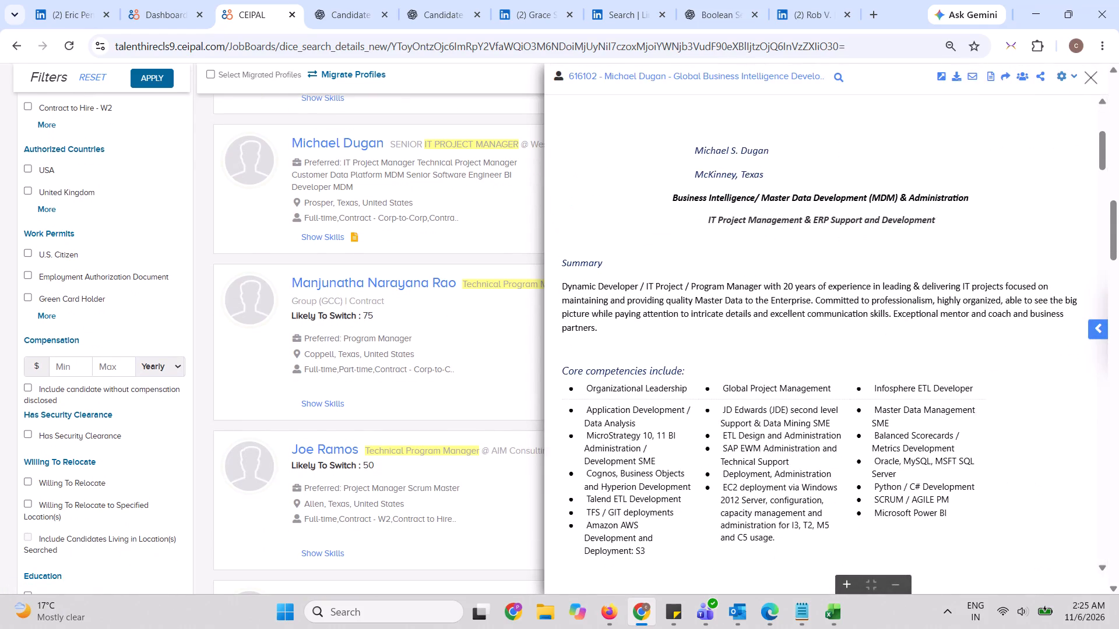
scroll(745, 289, down, 3)
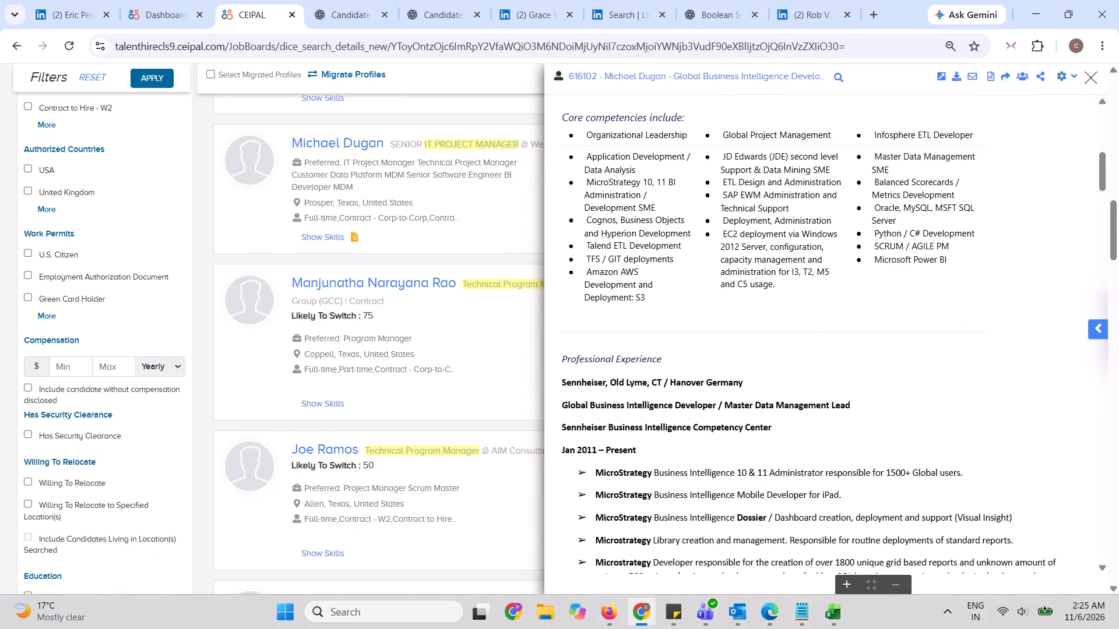
scroll(745, 289, down, 7)
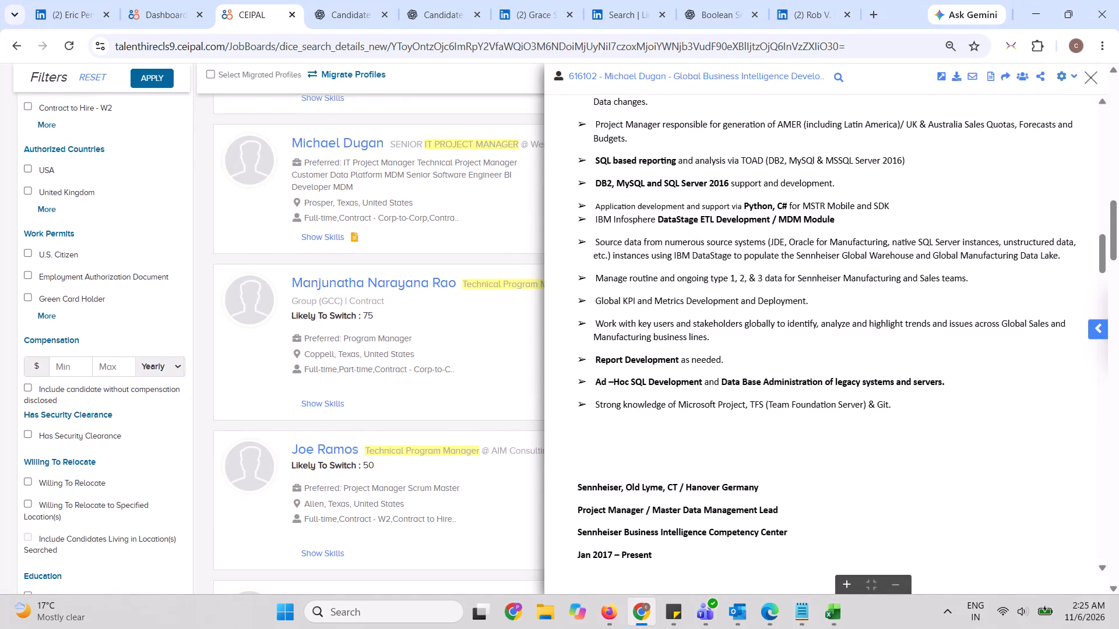
click(1085, 75)
Review the skills and career experience in the résumé of the Technical Program Manager at AIM Consulting, then close the quick view.
scroll(484, 314, down, 1)
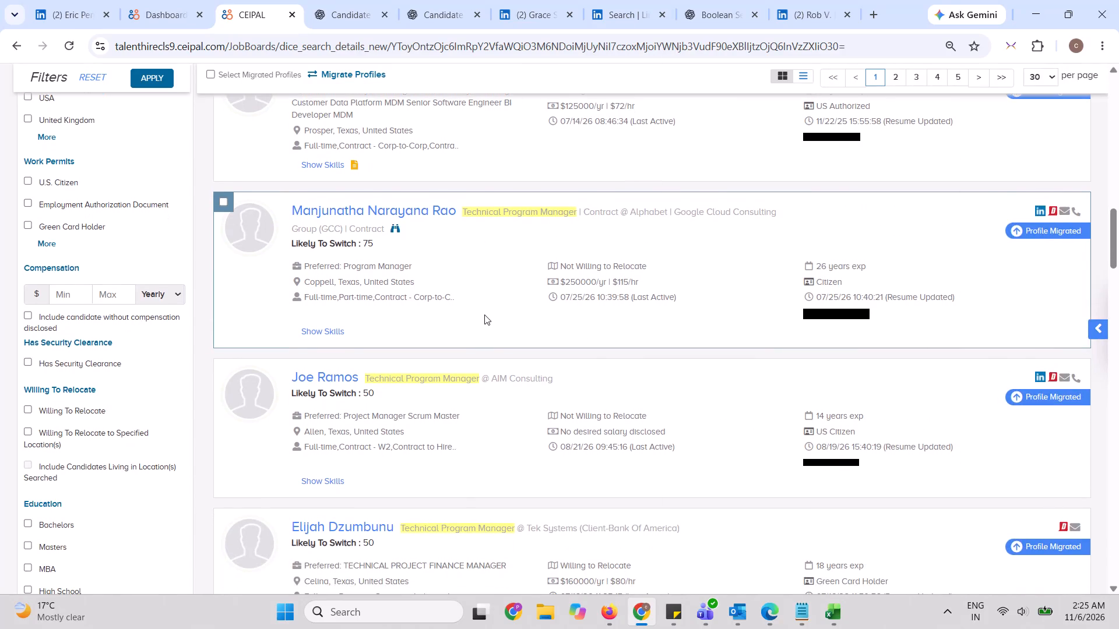
scroll(403, 241, down, 1)
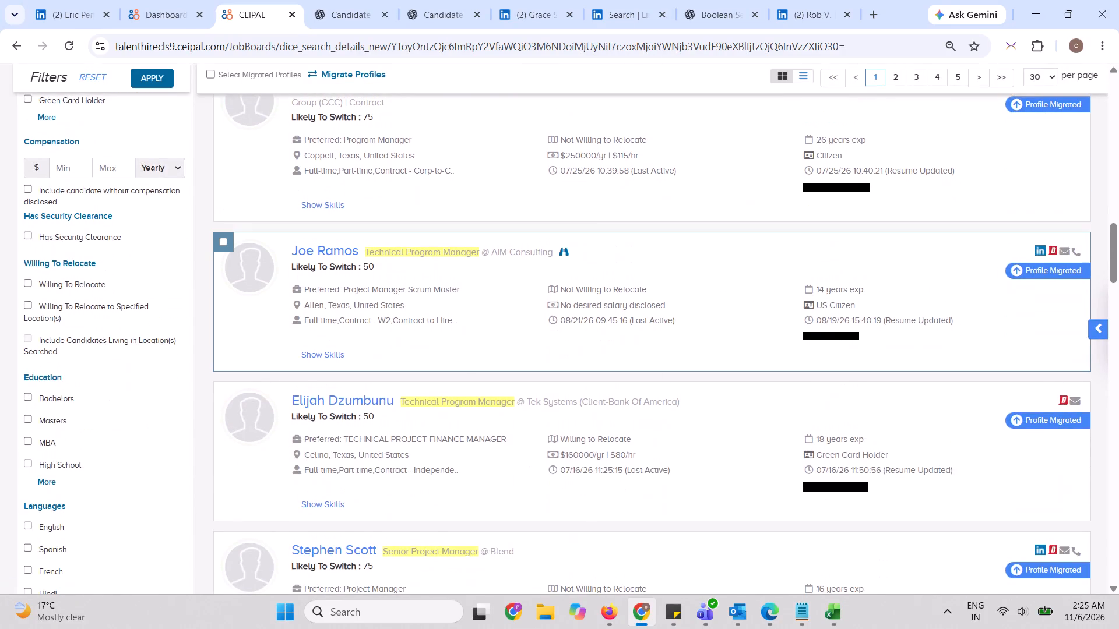
click(562, 255)
scroll(562, 255, down, 2)
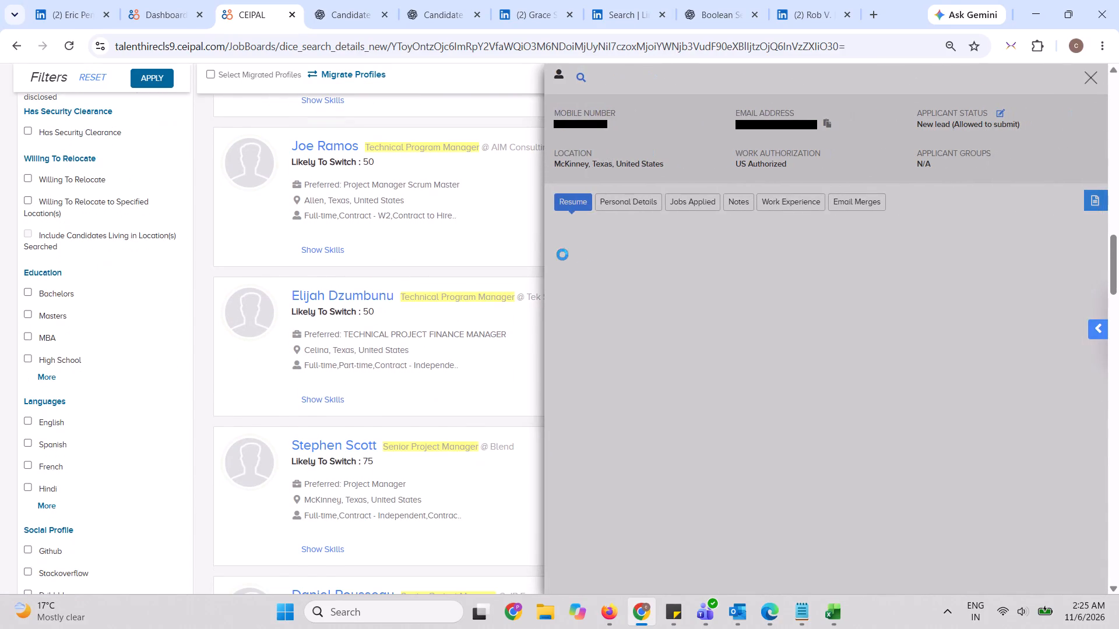
click(766, 429)
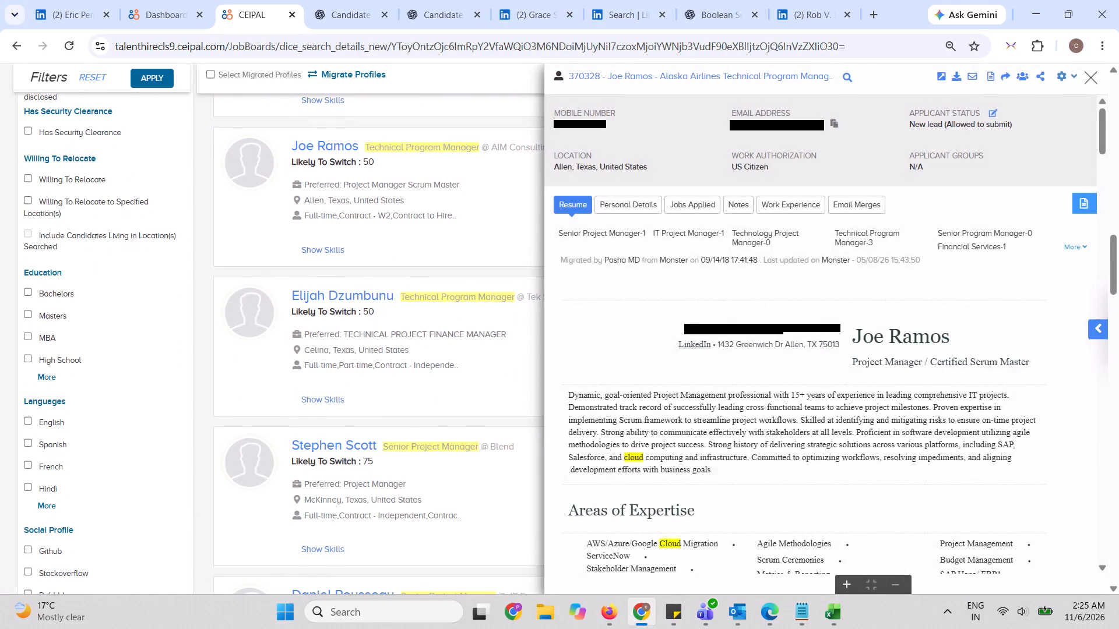
scroll(766, 429, down, 4)
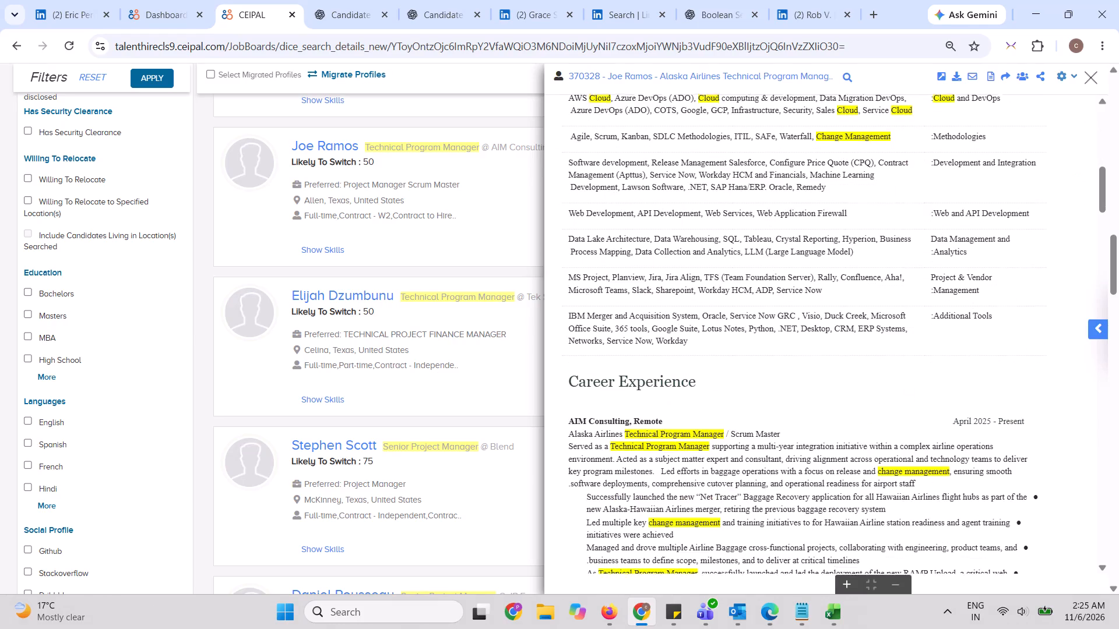
scroll(766, 429, down, 6)
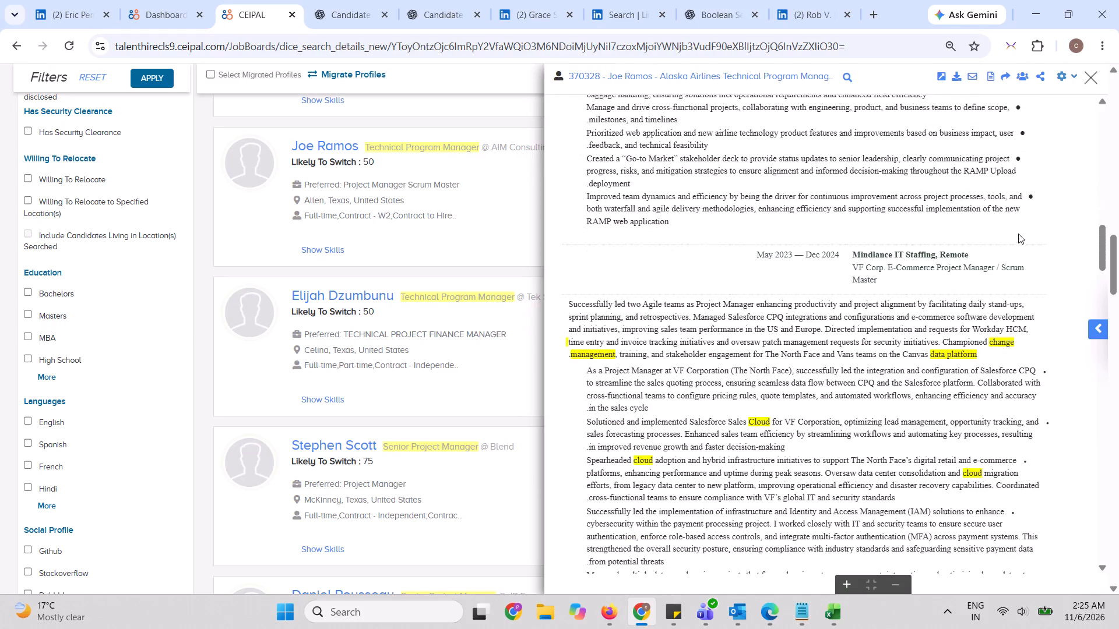
click(1085, 73)
Examine the certifications, skills and employment history in the résumé of the Technical Program Manager at Tek Systems (Client-Bank Of America).
scroll(540, 301, down, 1)
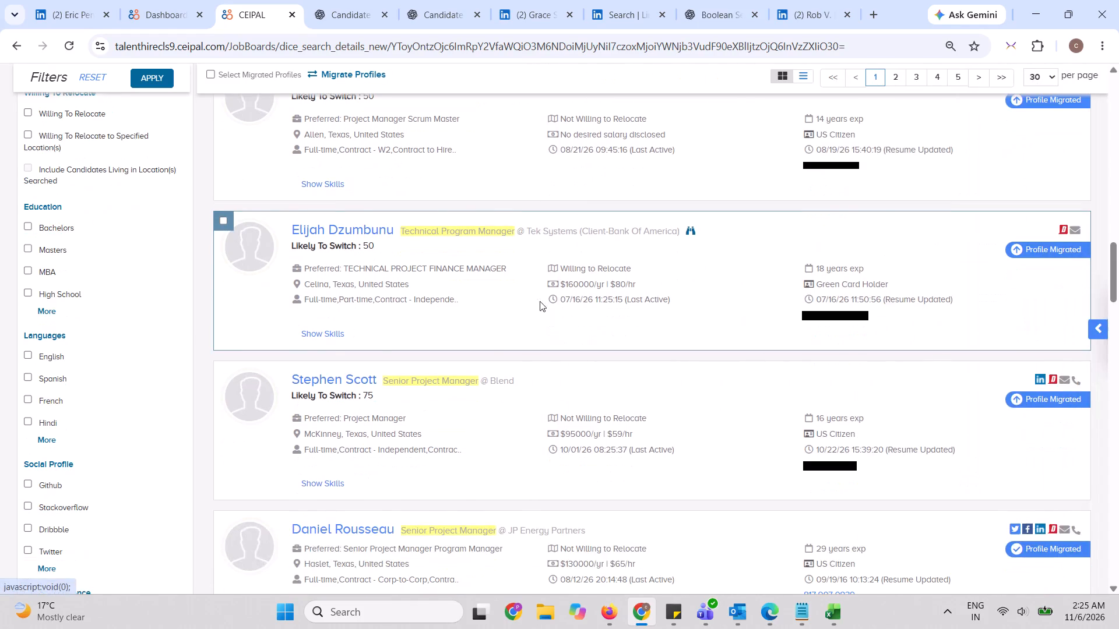
click(689, 227)
scroll(468, 292, down, 1)
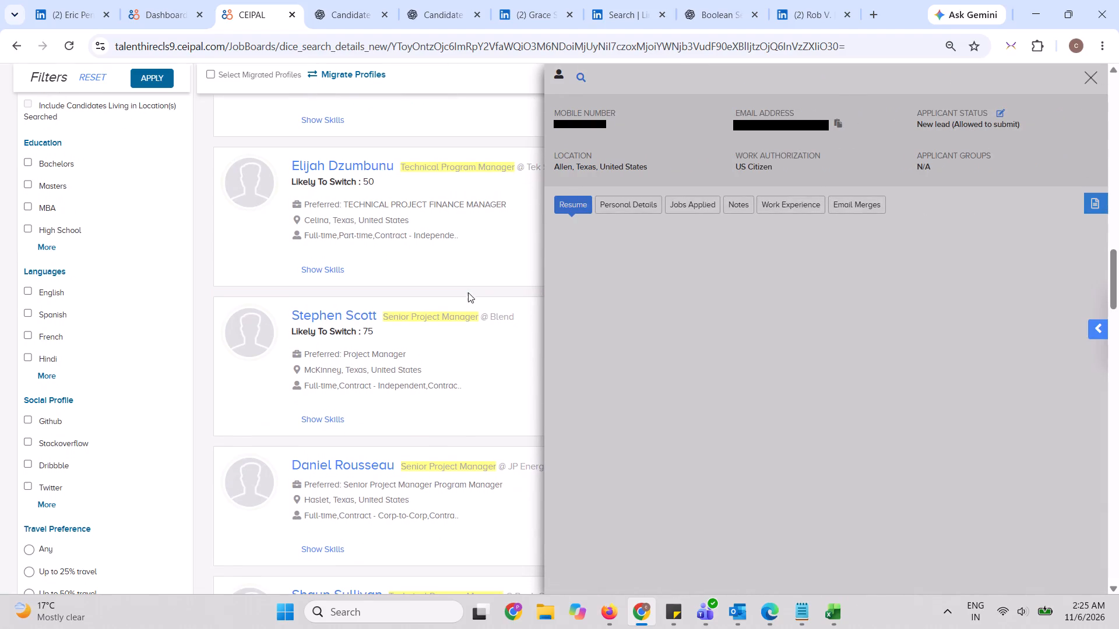
scroll(704, 401, down, 3)
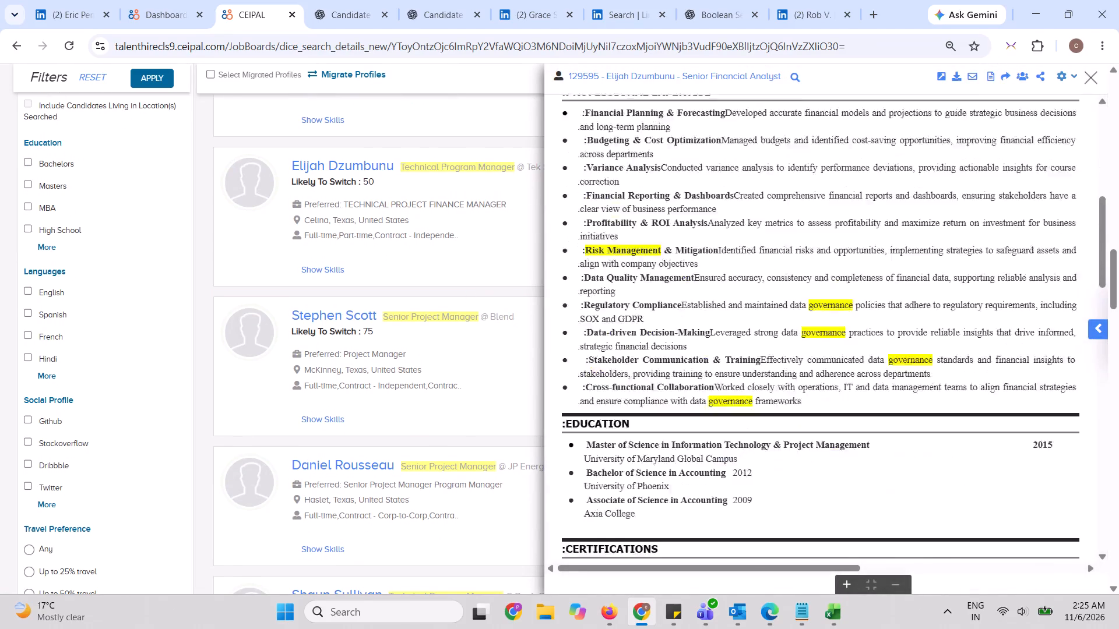
scroll(704, 401, down, 4)
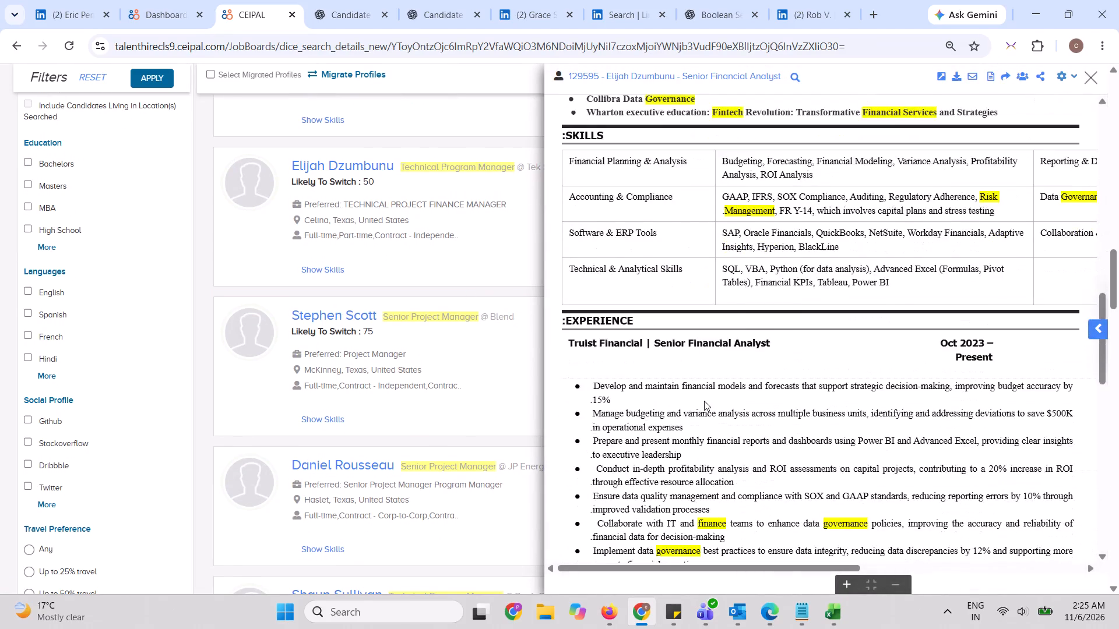
scroll(704, 401, down, 2)
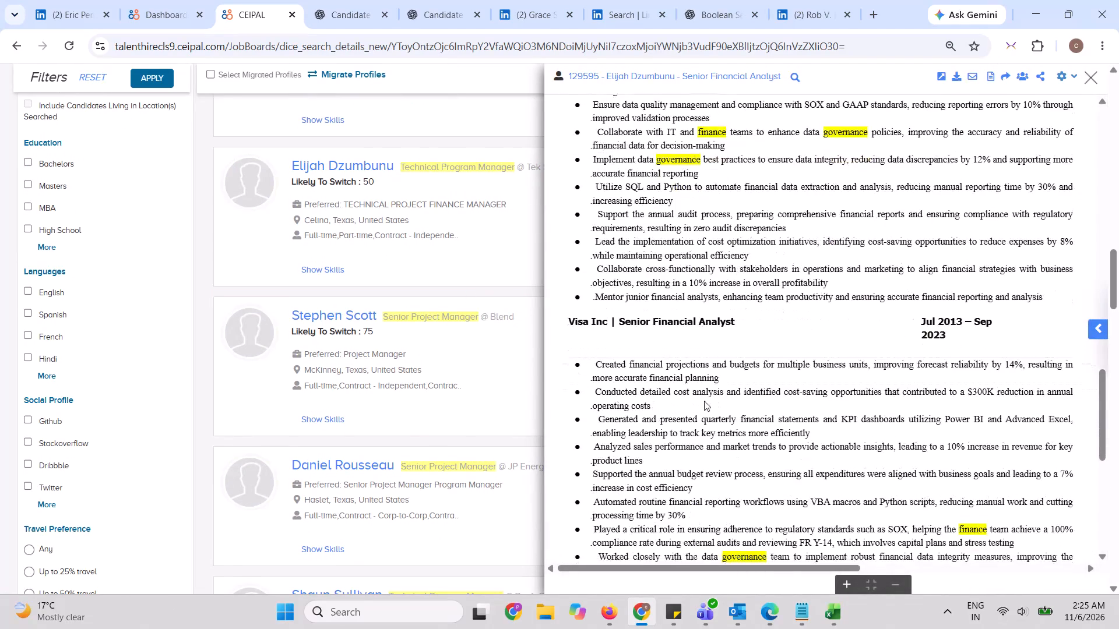
scroll(704, 401, up, 13)
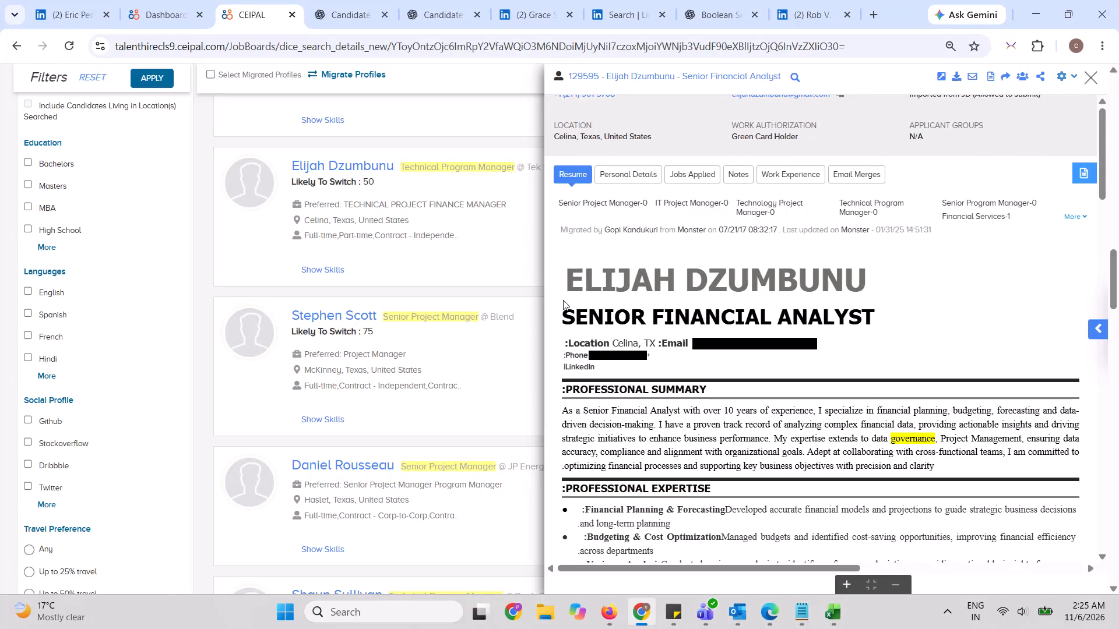
scroll(563, 300, down, 5)
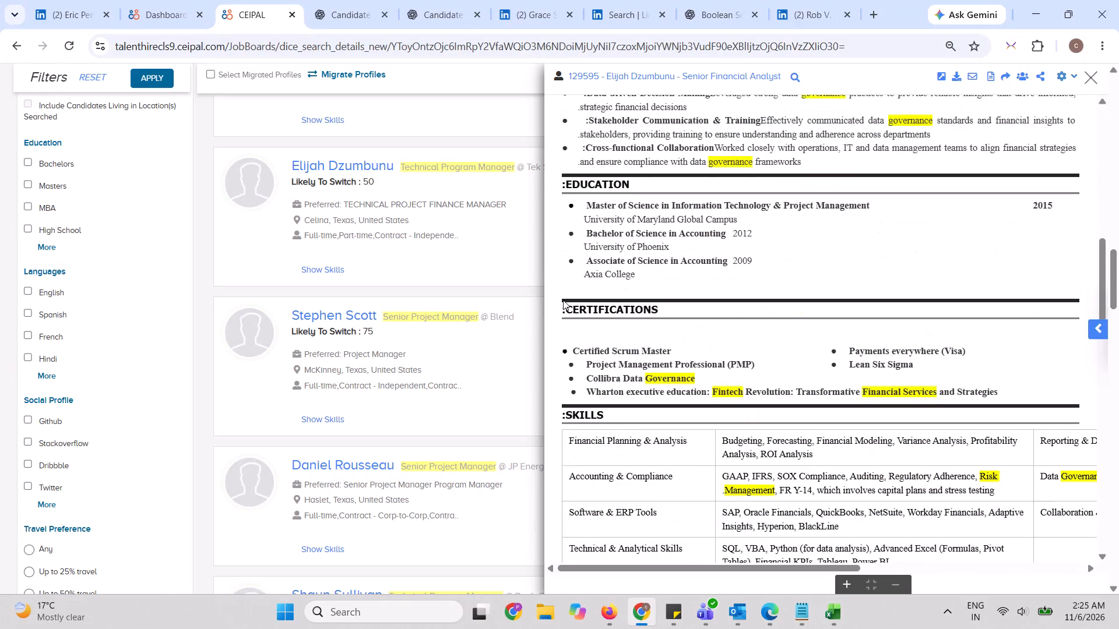
scroll(563, 300, down, 6)
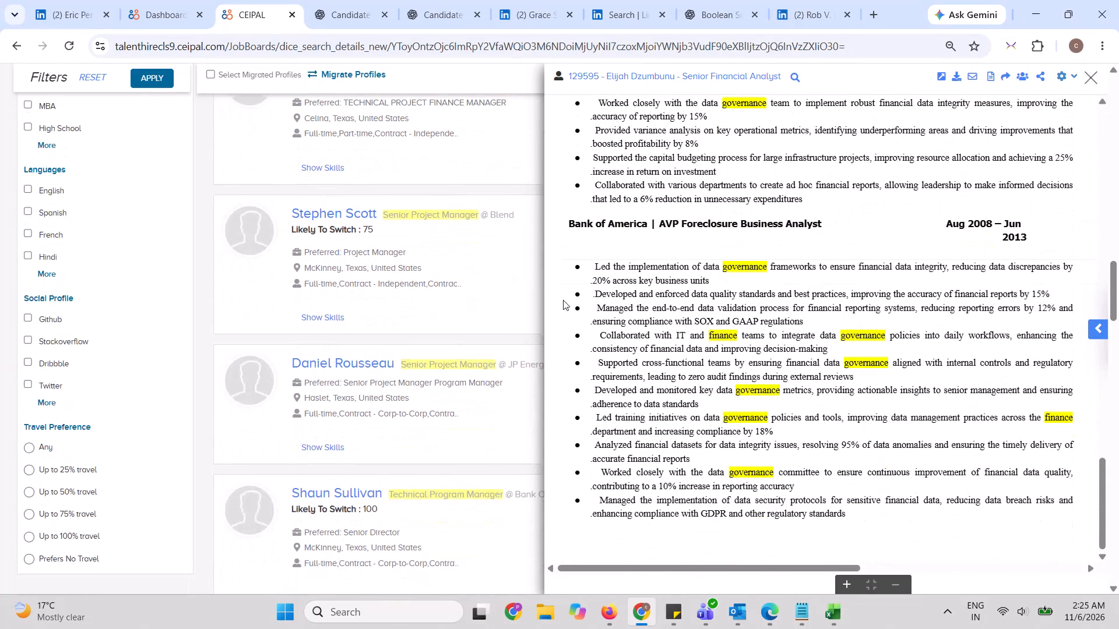
scroll(563, 300, down, 2)
scroll(627, 220, down, 4)
scroll(627, 220, up, 1)
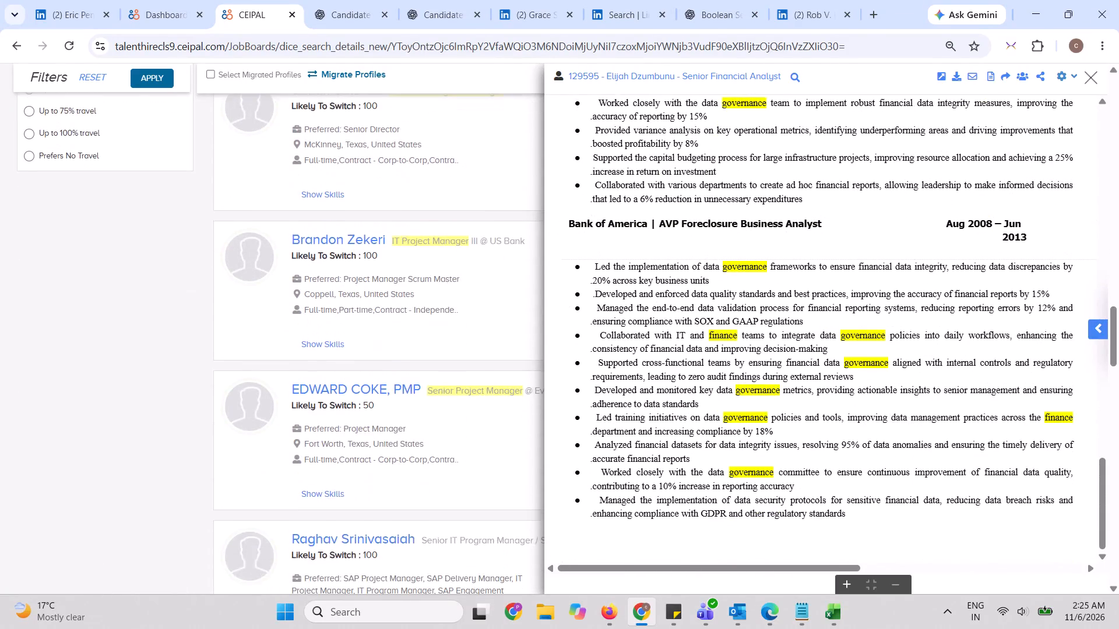
Recheck the financial analysis experience in the open Senior Financial Analyst résumé, then close the quick view.
scroll(627, 220, up, 1)
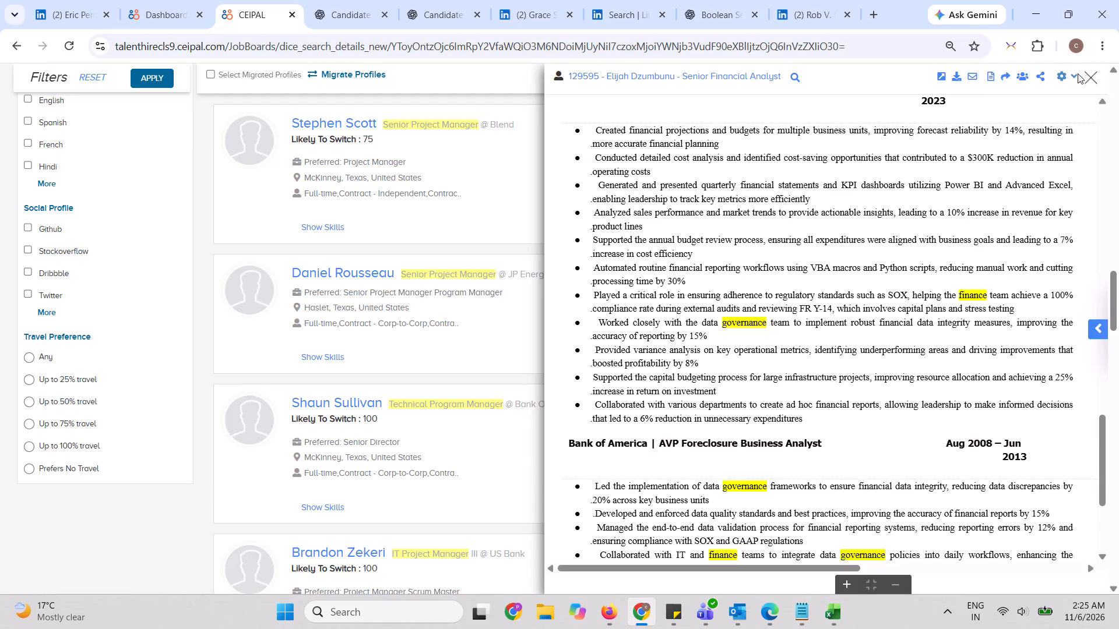
click(1083, 79)
Review the career summary and project experience in the résumé of the Senior Project Manager at JP Energy Partners, then close the quick view.
scroll(536, 210, down, 1)
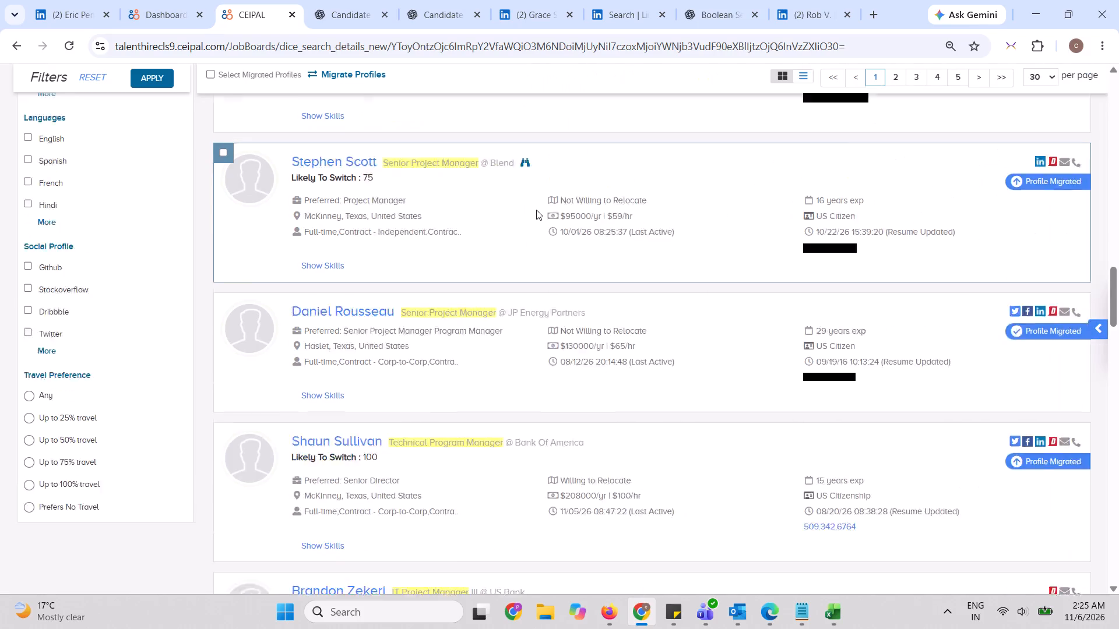
scroll(536, 210, down, 1)
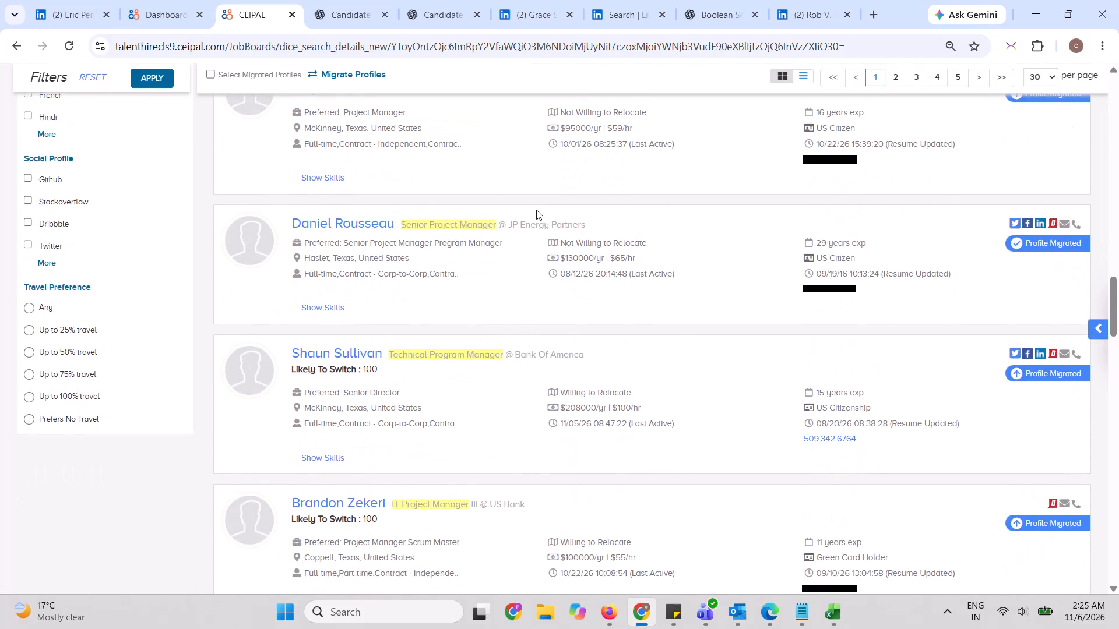
scroll(536, 210, down, 1)
click(593, 150)
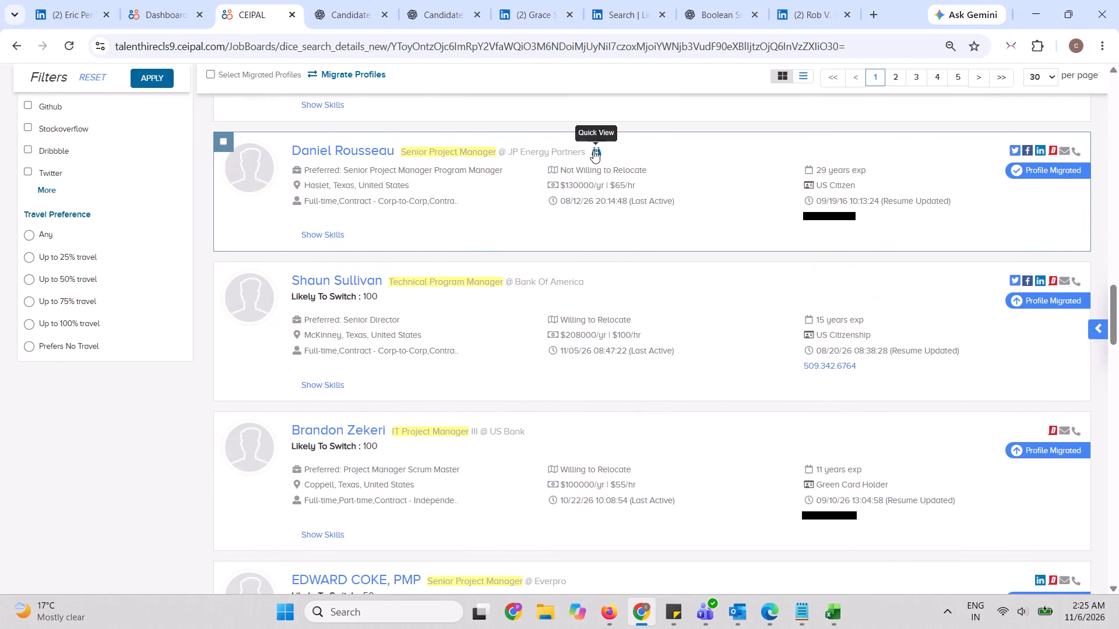
scroll(593, 150, down, 1)
click(716, 381)
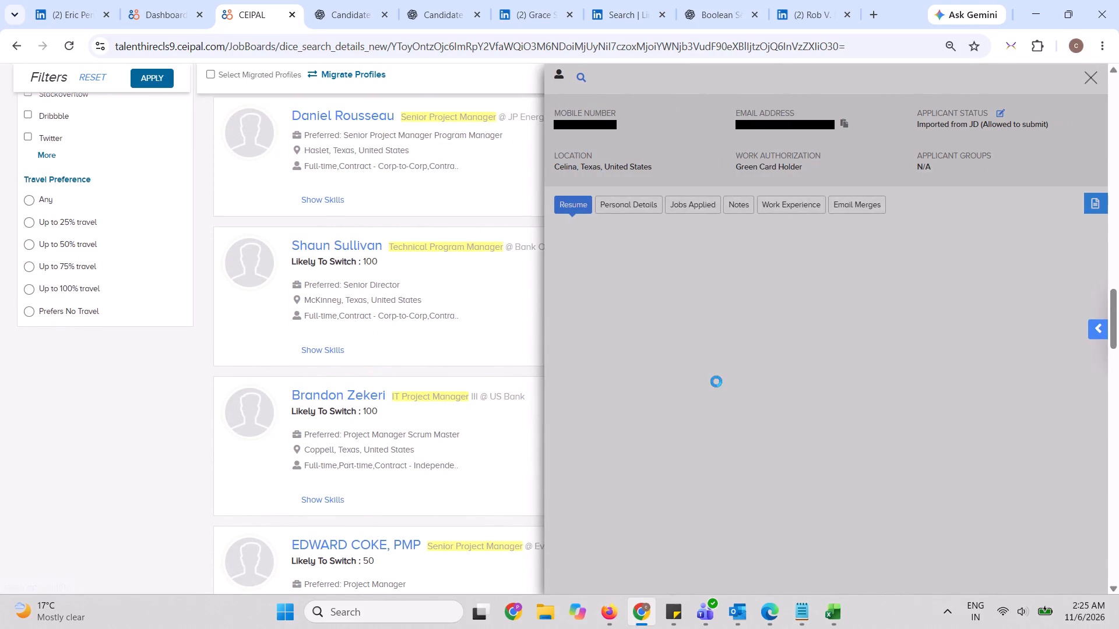
scroll(716, 381, down, 3)
scroll(716, 381, up, 4)
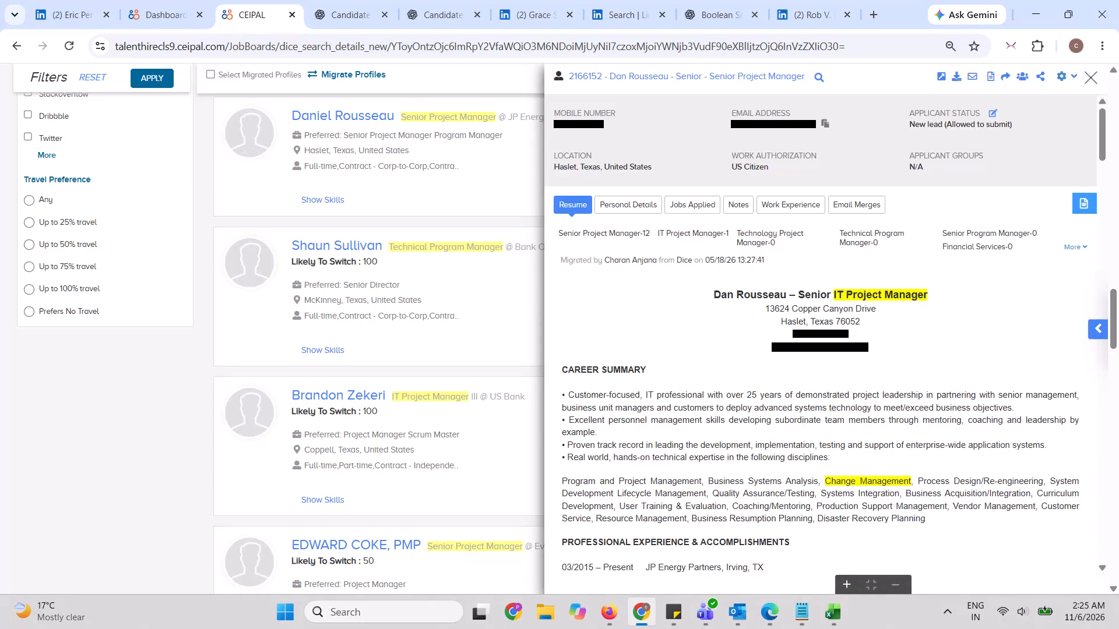
scroll(716, 381, up, 1)
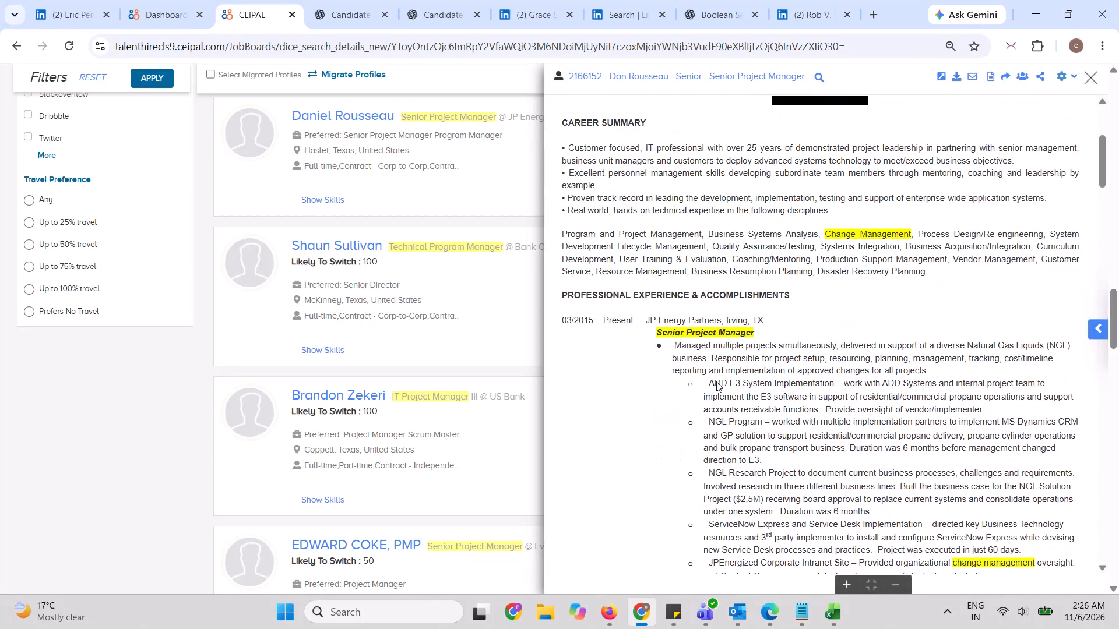
scroll(716, 381, up, 1)
click(1084, 77)
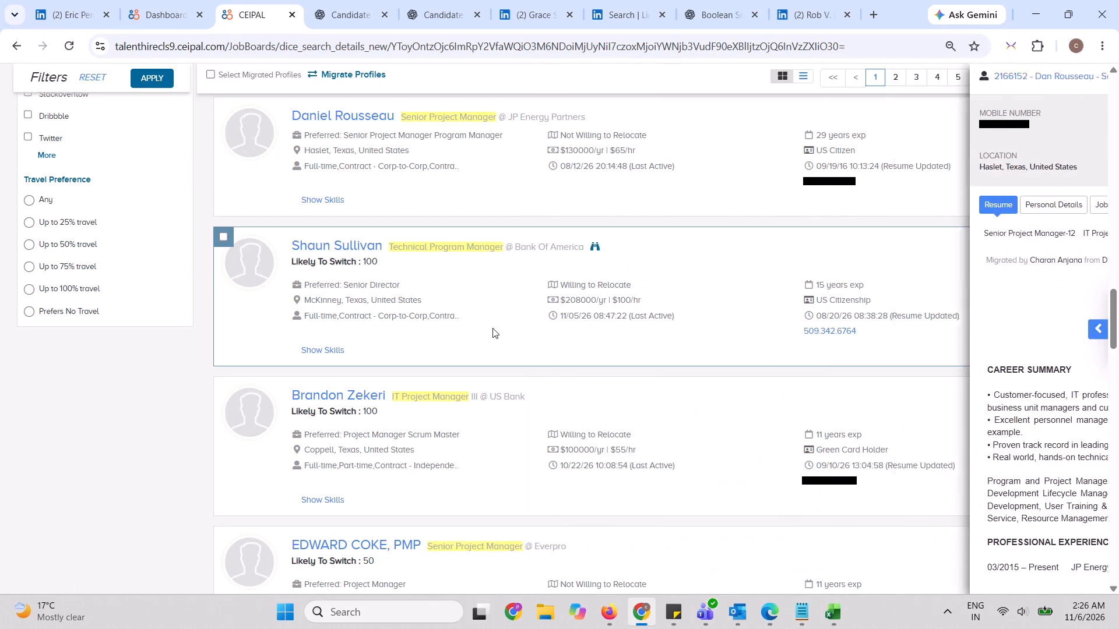
Review the summary and employment history in the résumé of the Technical Program Manager at Bank Of America, then close the quick view.
scroll(492, 328, down, 1)
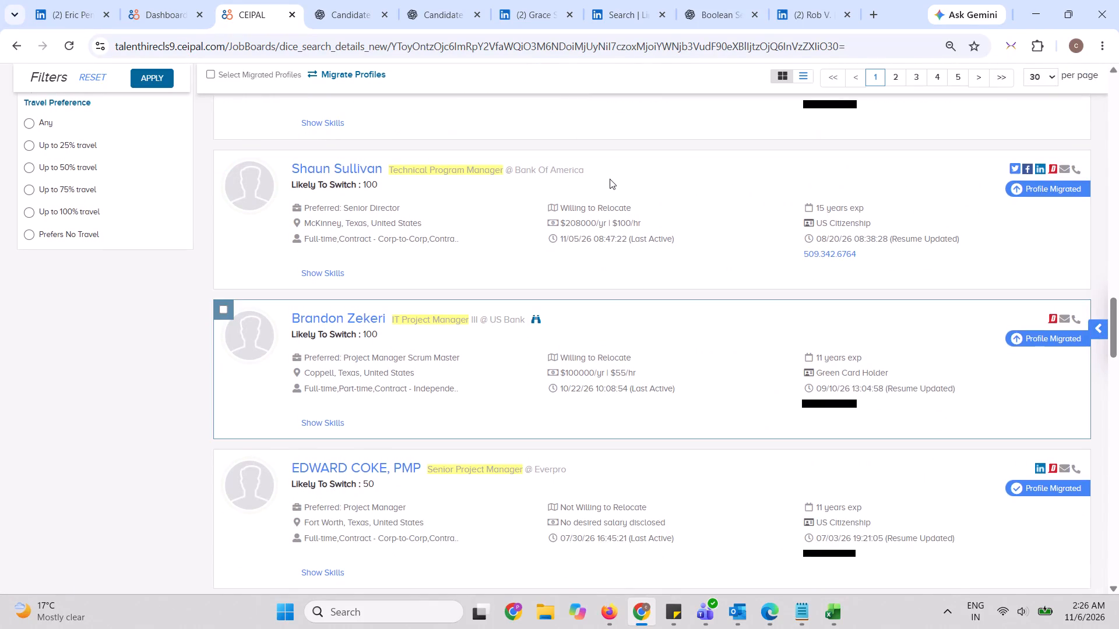
click(600, 168)
scroll(600, 168, down, 1)
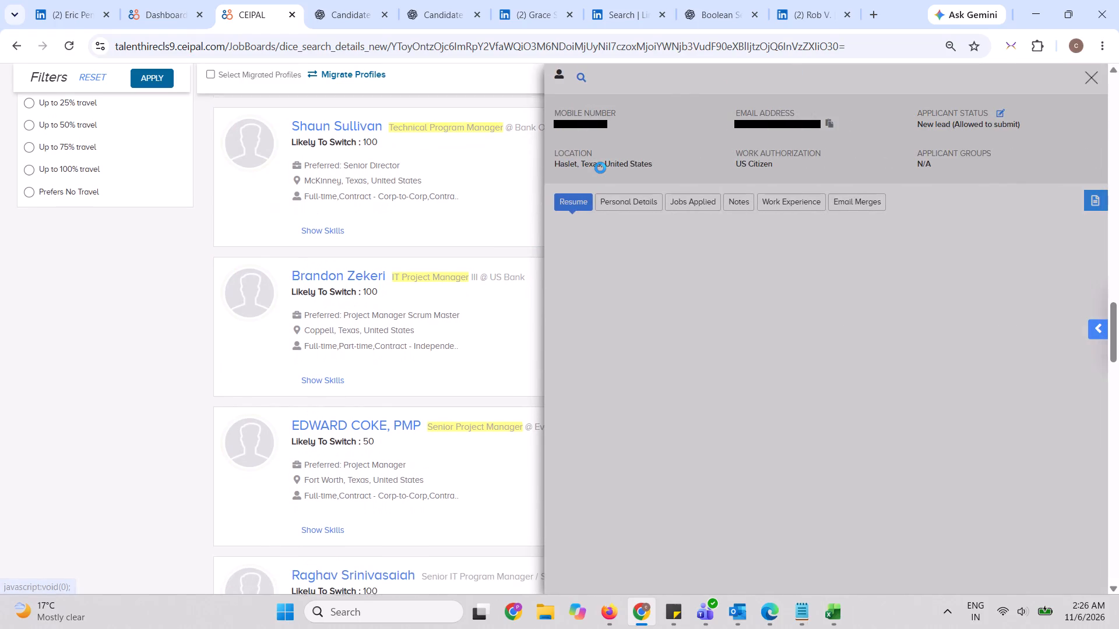
scroll(600, 168, down, 1)
scroll(648, 360, down, 1)
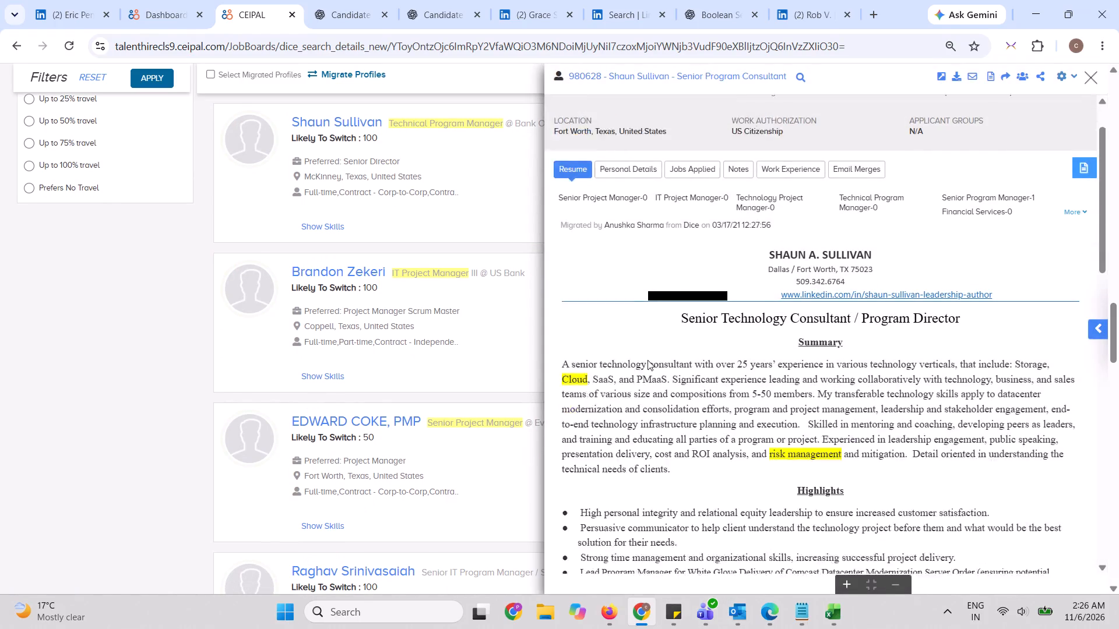
scroll(648, 360, down, 4)
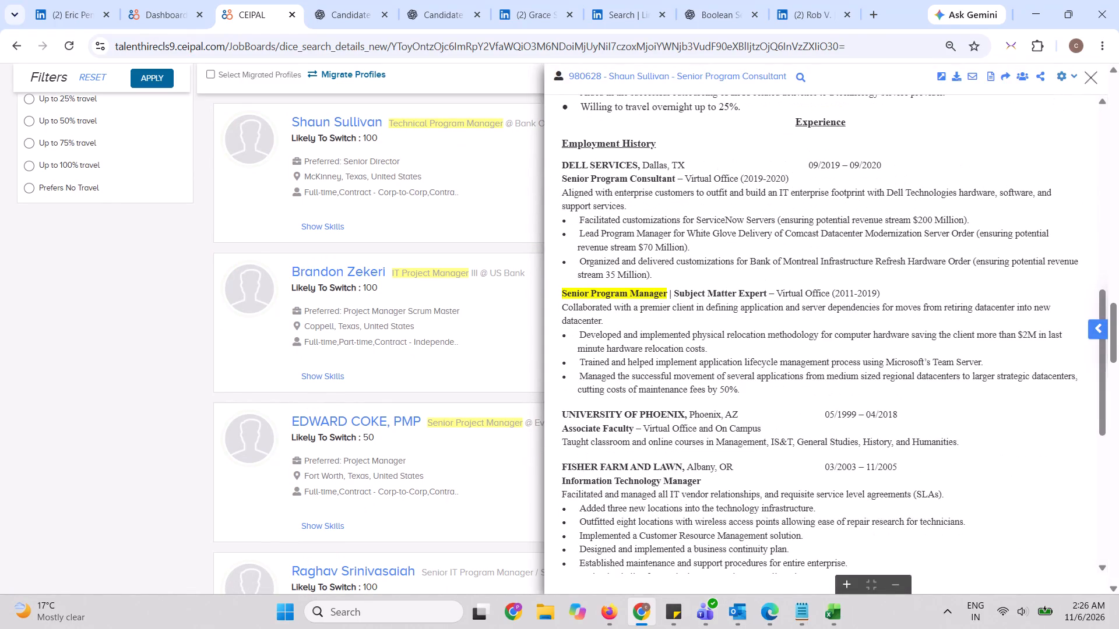
click(1083, 78)
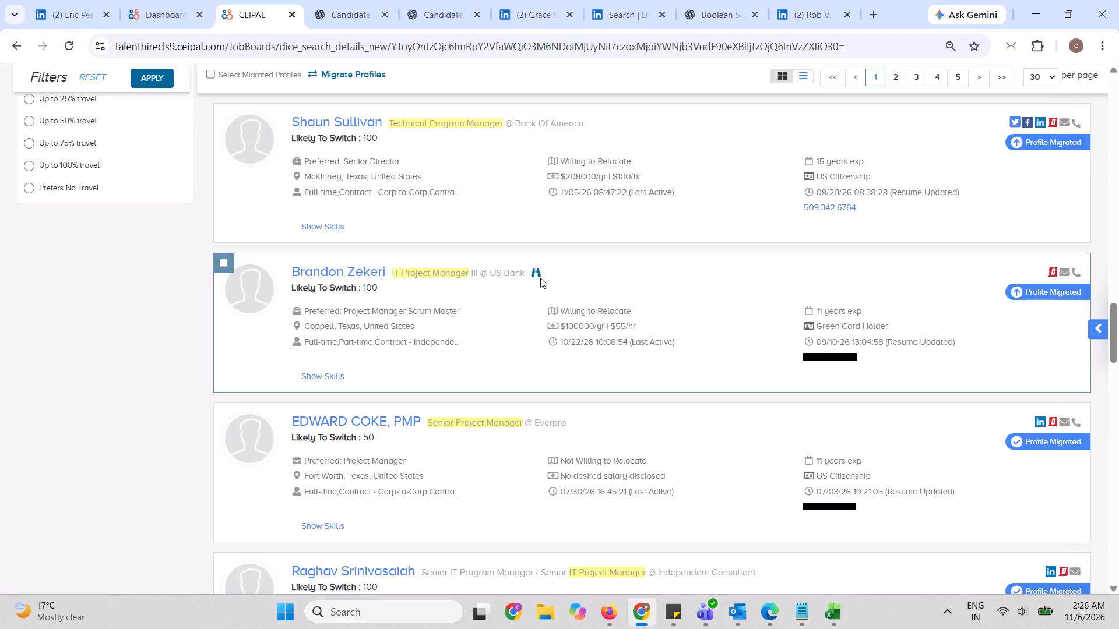
Review the qualifications, competencies and work history in the résumé of the IT Project Manager III at US Bank, then close the quick view.
click(540, 274)
scroll(540, 274, down, 1)
scroll(773, 432, down, 1)
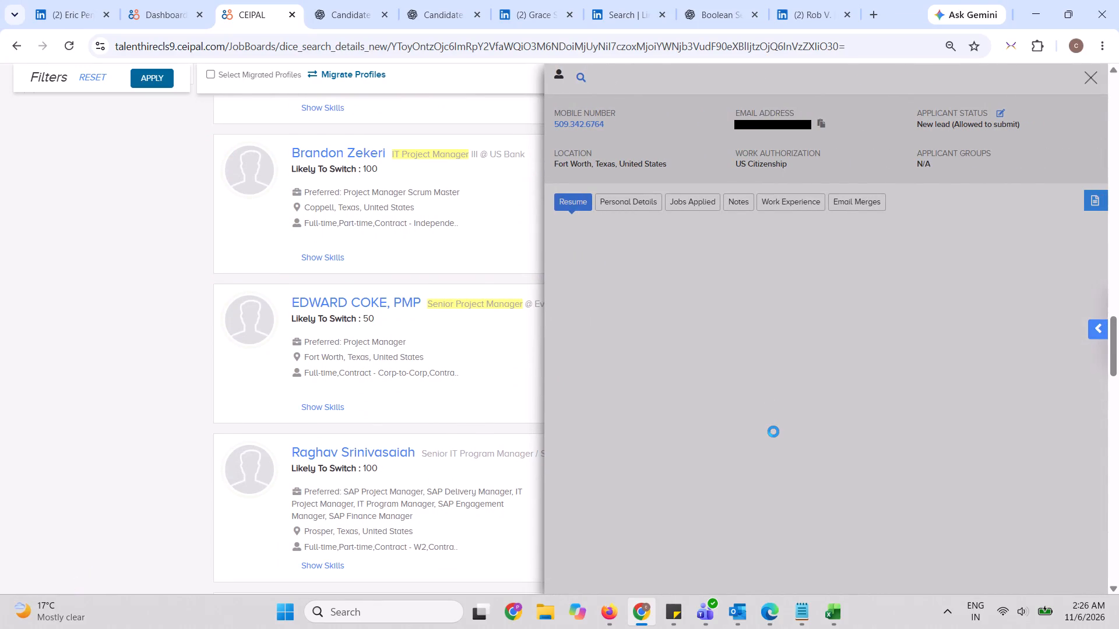
scroll(773, 432, down, 5)
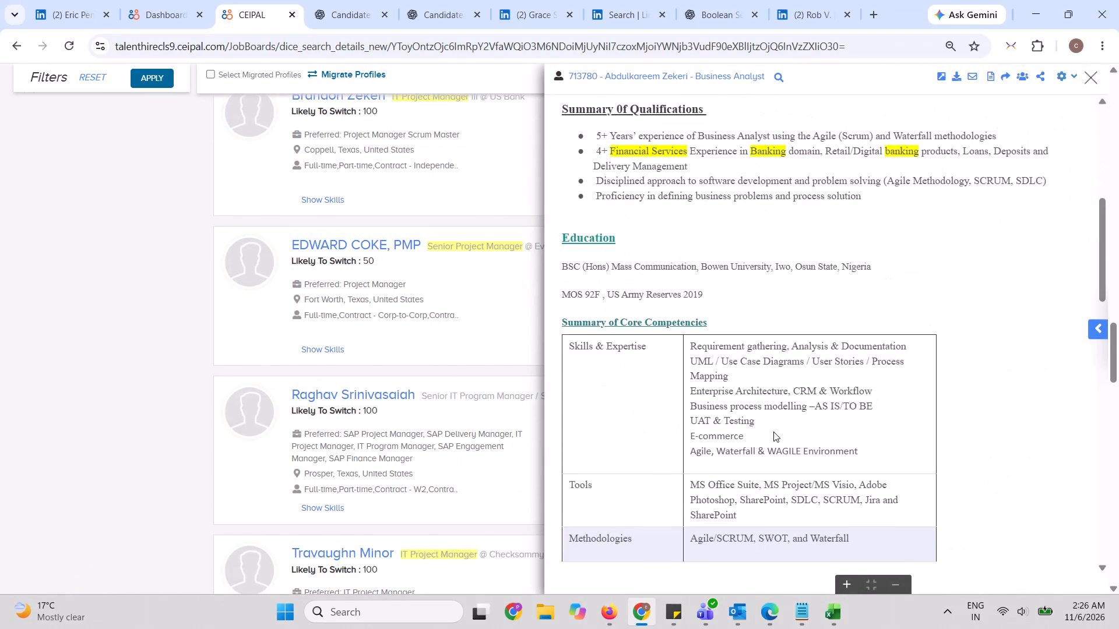
scroll(773, 432, down, 5)
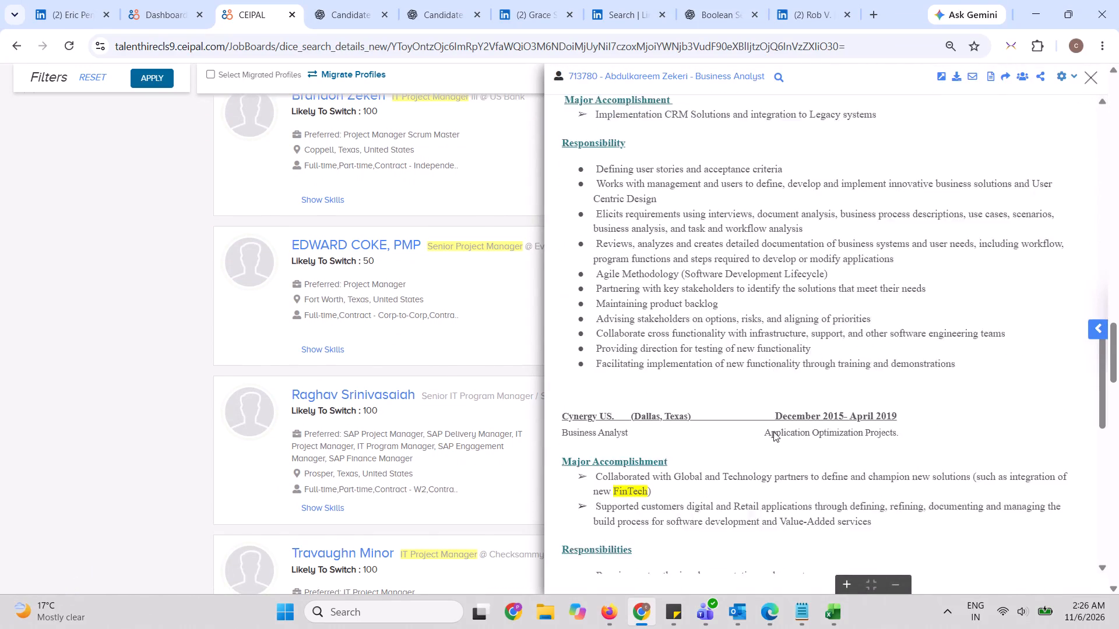
scroll(773, 432, down, 6)
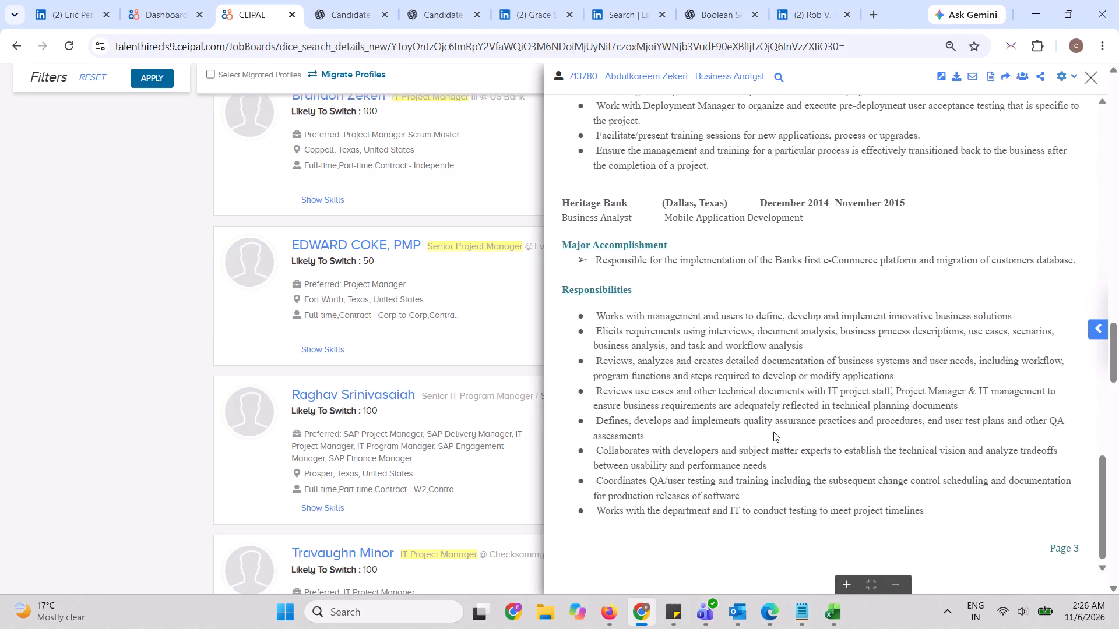
click(1090, 87)
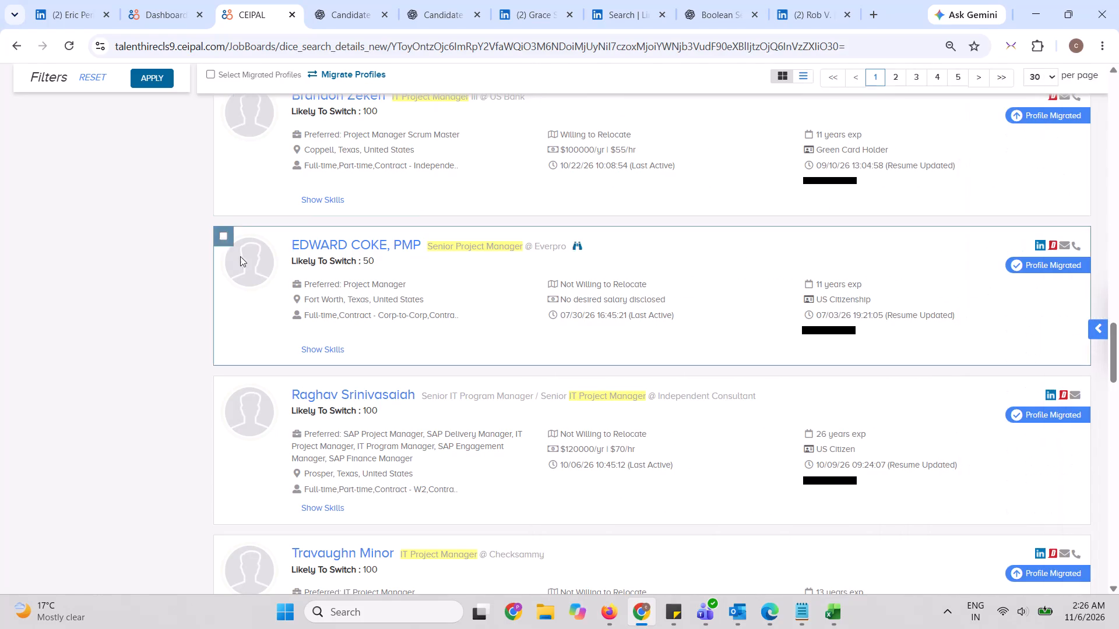
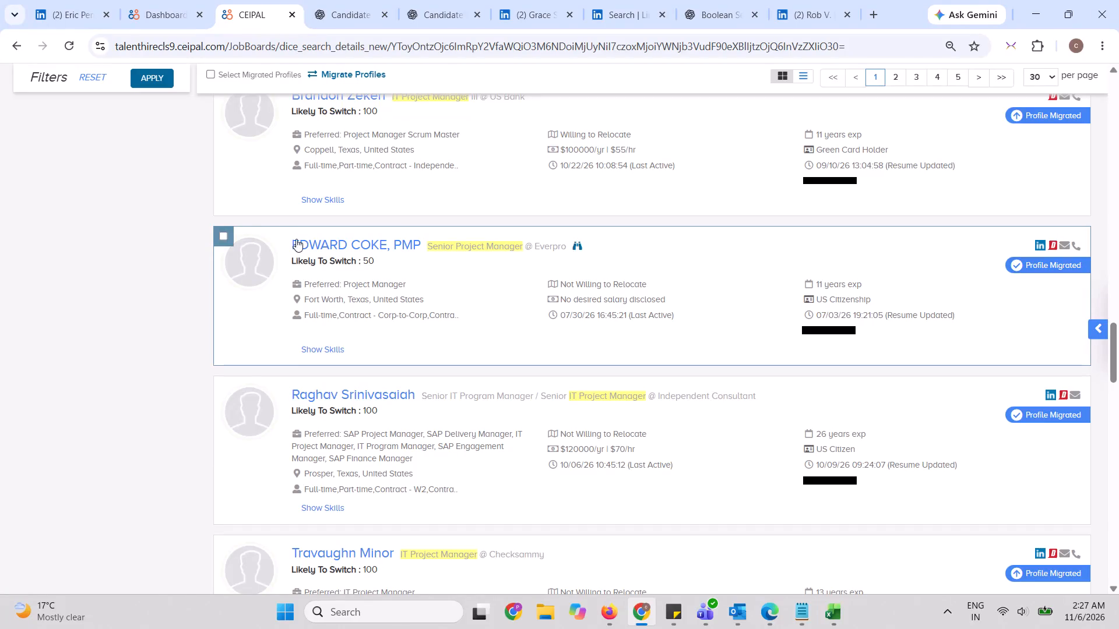
Review the summary, skills, certifications and professional experience in the résumé of the Senior Project Manager at Everpro, then close the quick view.
click(579, 245)
scroll(139, 363, down, 1)
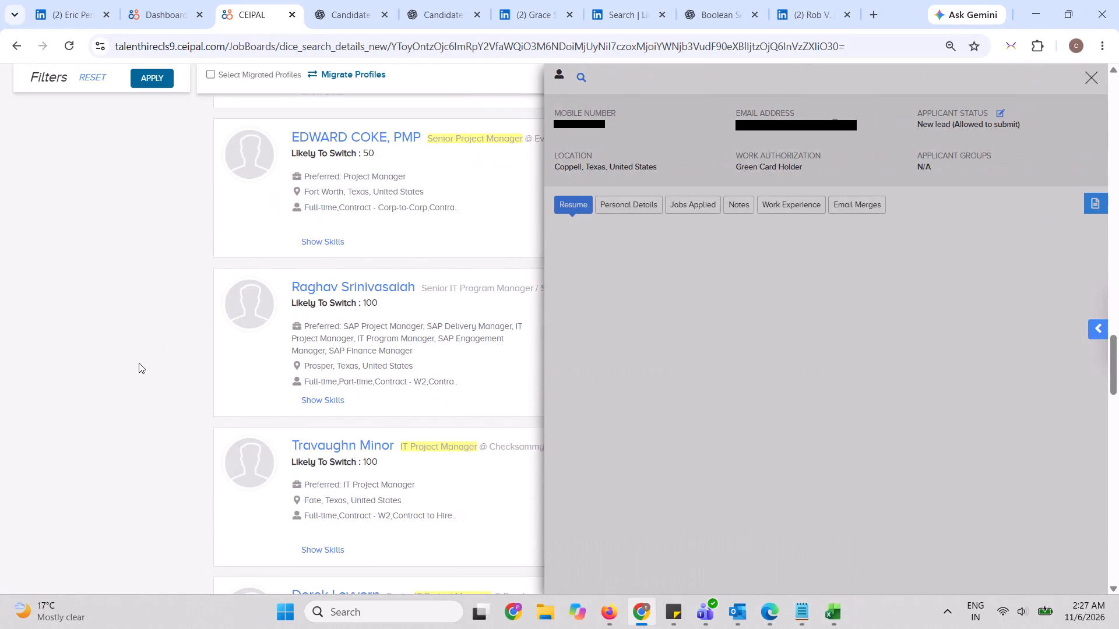
scroll(677, 377, down, 1)
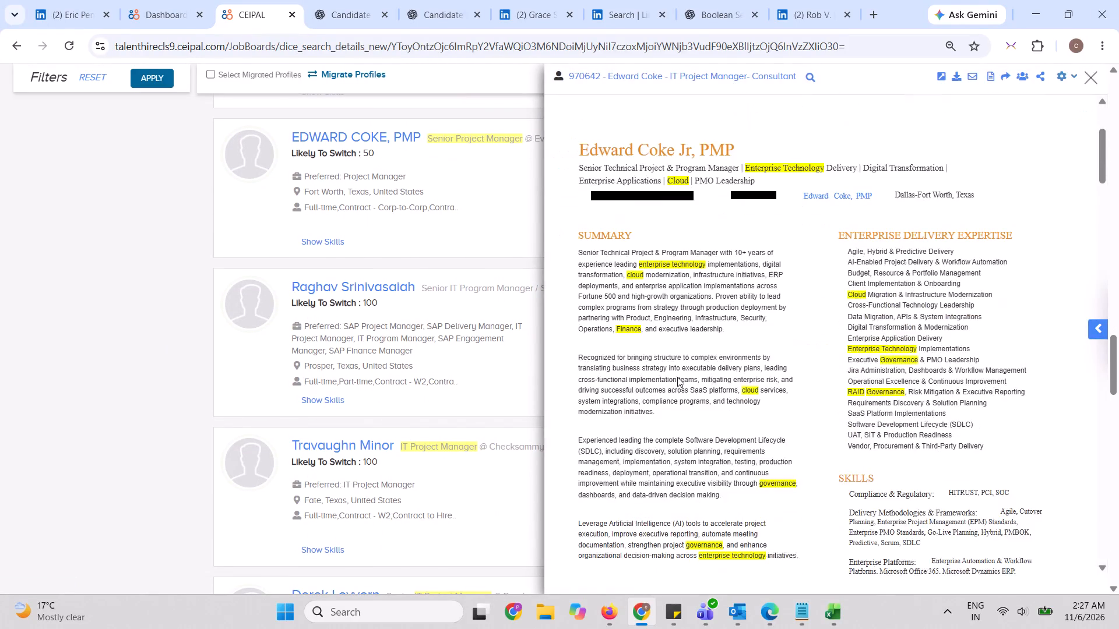
scroll(677, 377, down, 3)
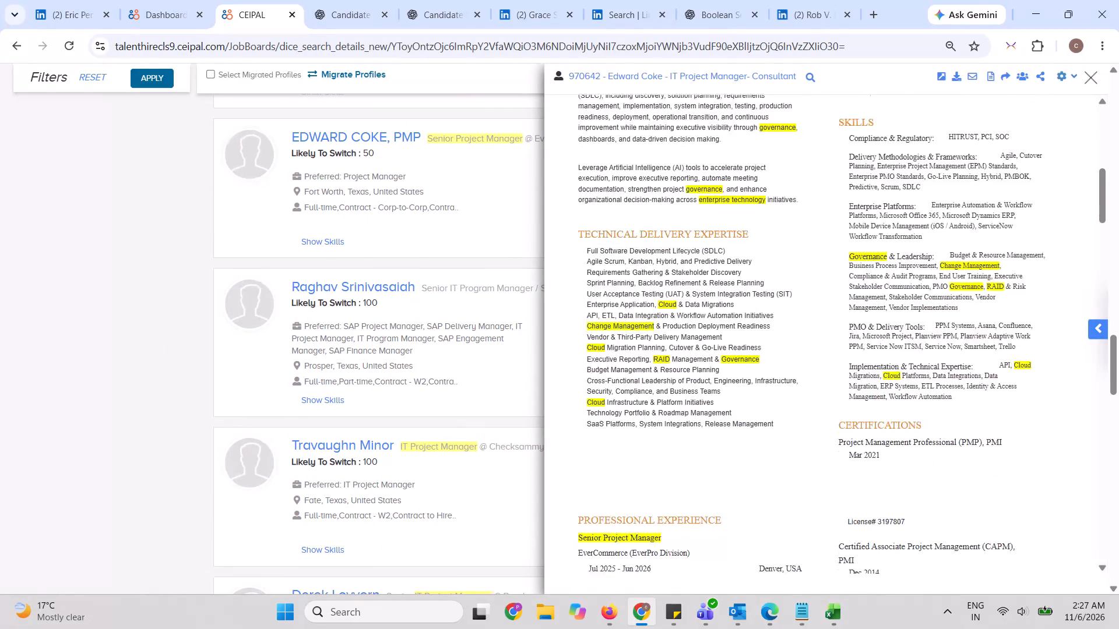
scroll(677, 377, down, 3)
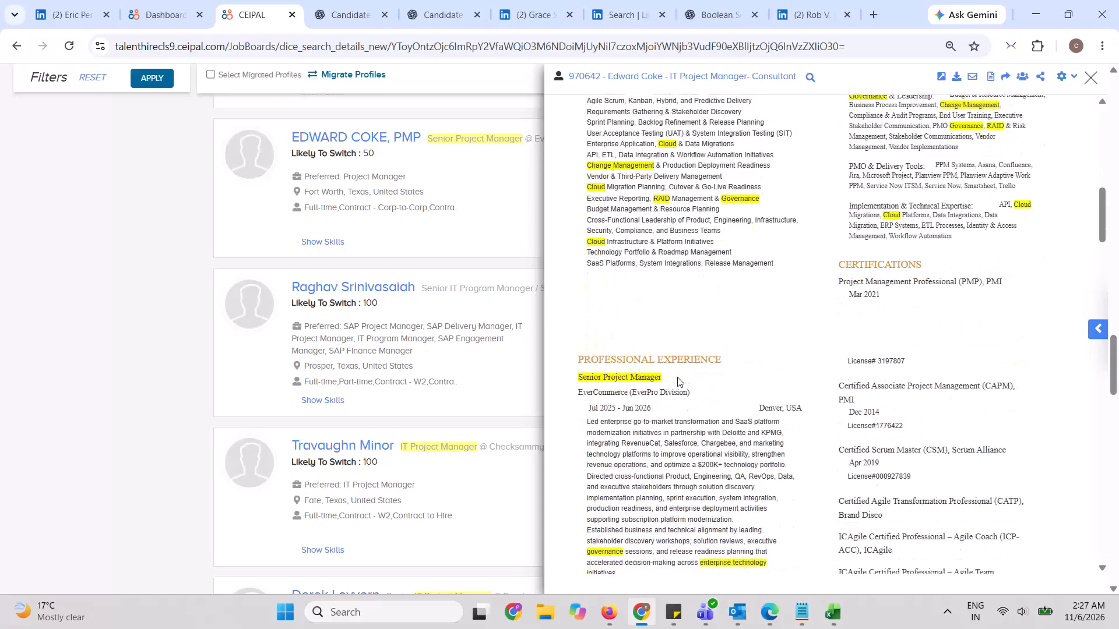
scroll(677, 377, down, 2)
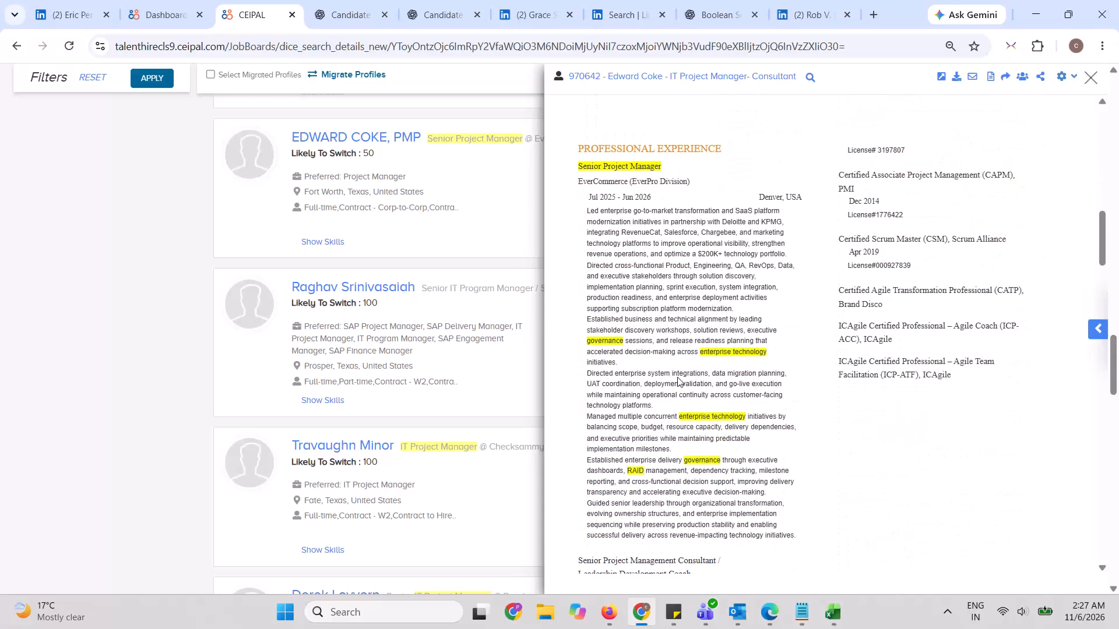
scroll(677, 377, down, 3)
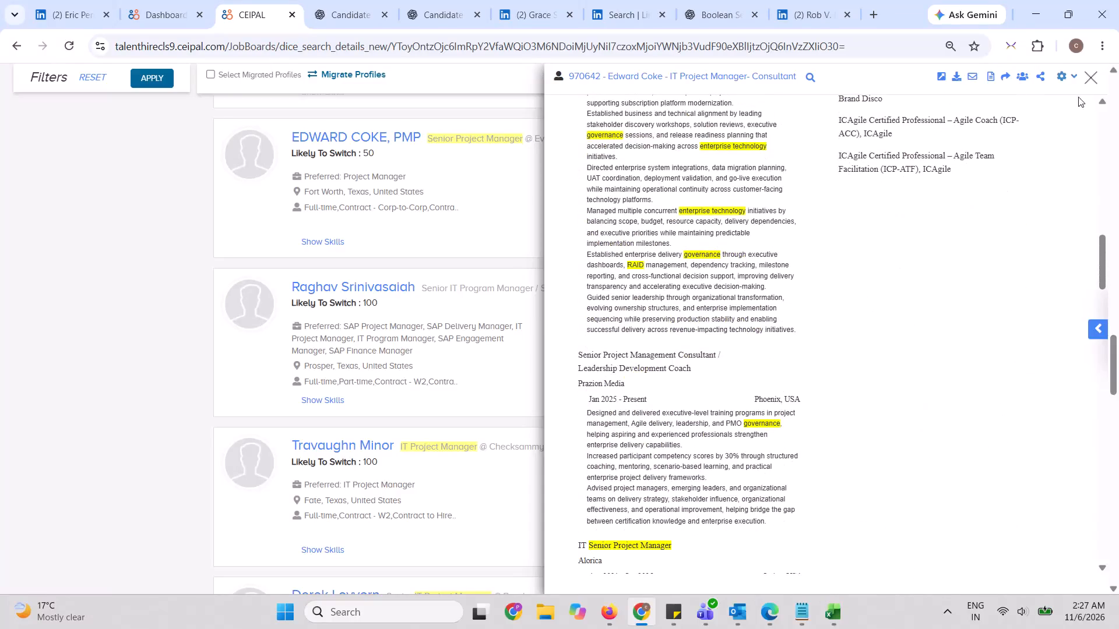
click(1086, 76)
click(128, 310)
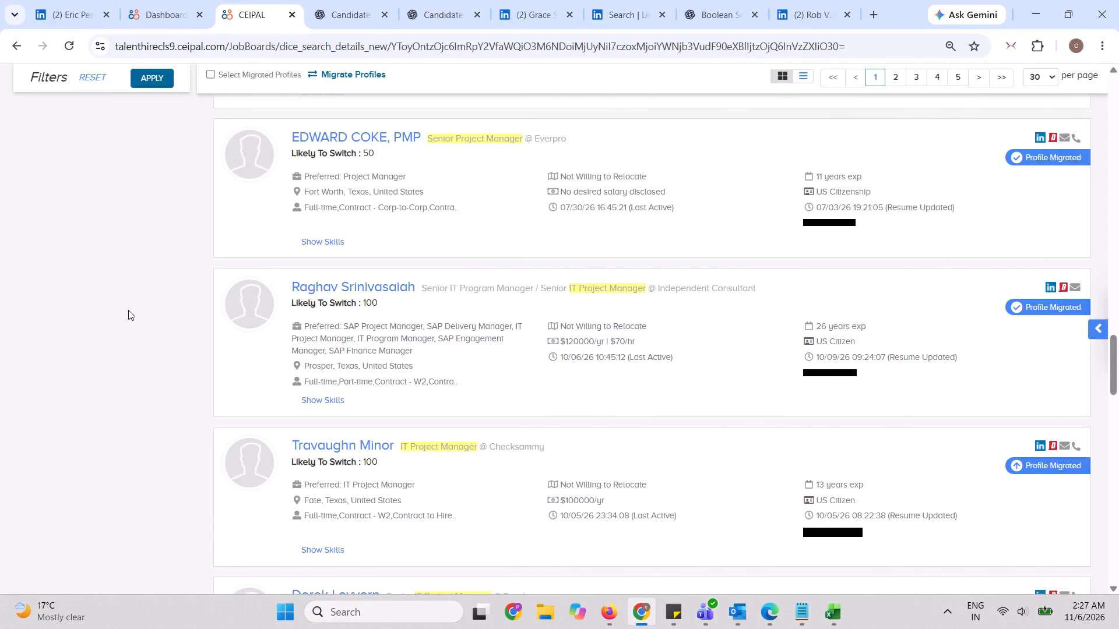
Review the certifications, education and project experience in the résumé of the Senior IT Program Manager working as Independent Consultant, then close the quick view.
scroll(128, 310, down, 1)
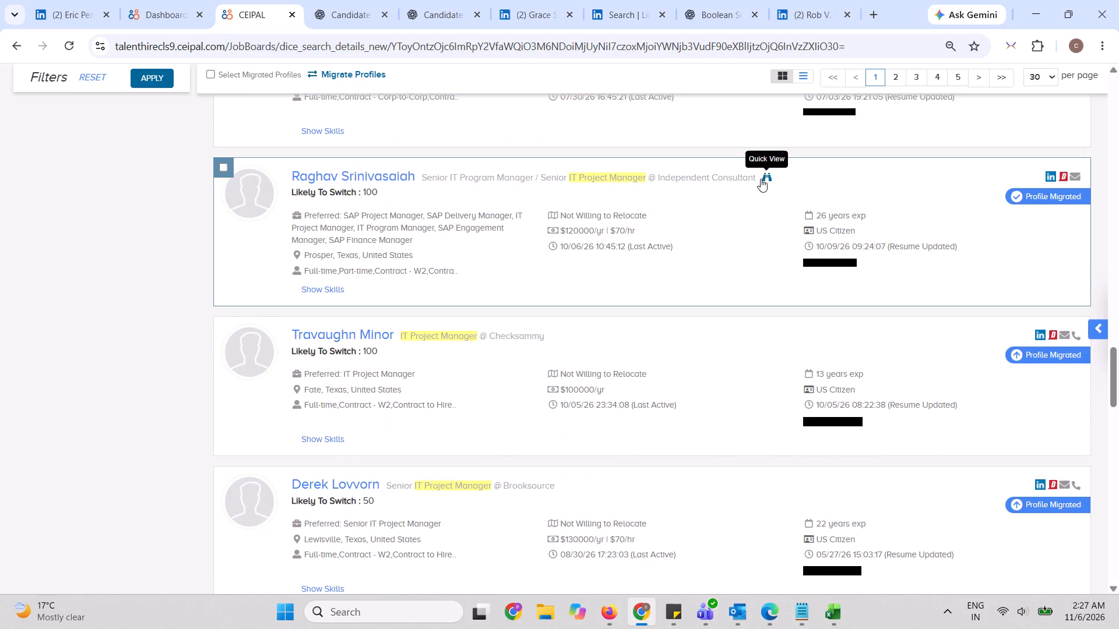
click(765, 175)
scroll(48, 298, down, 1)
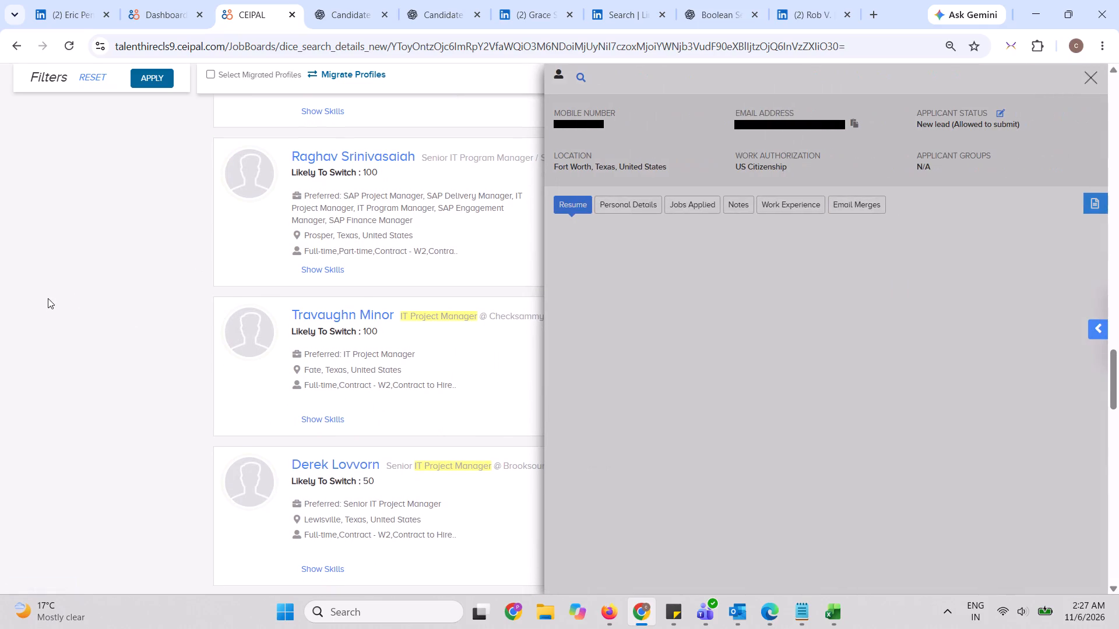
scroll(798, 342, down, 5)
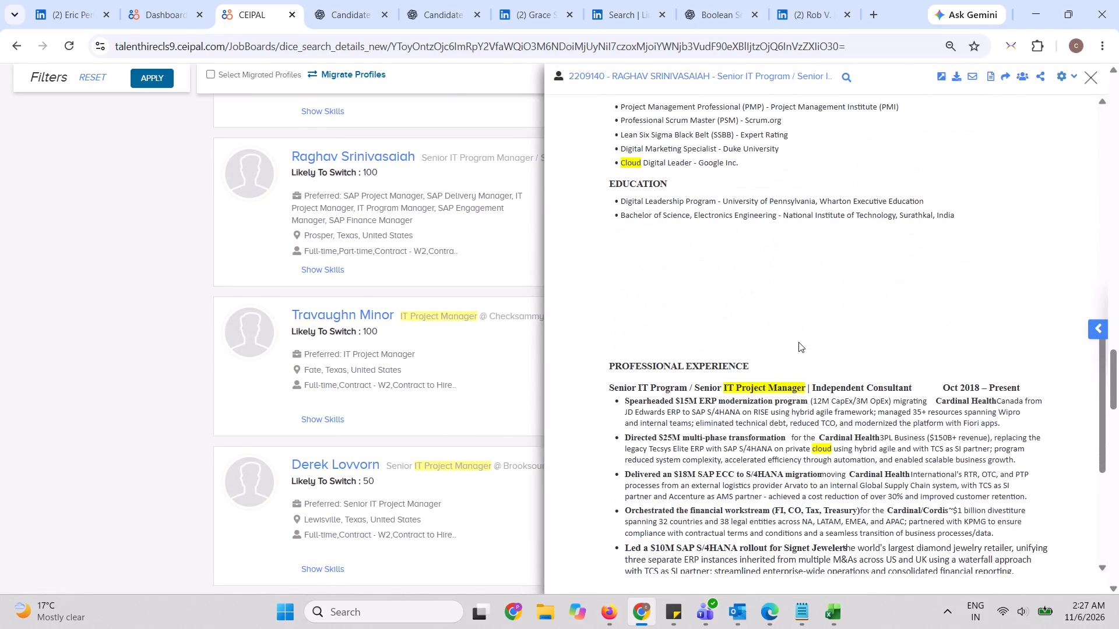
click(1087, 80)
click(181, 309)
Look over the following candidates in the Dice results, including the IT Project Manager at Checksammy and the Senior IT Project Manager at Brooksource.
scroll(181, 309, down, 1)
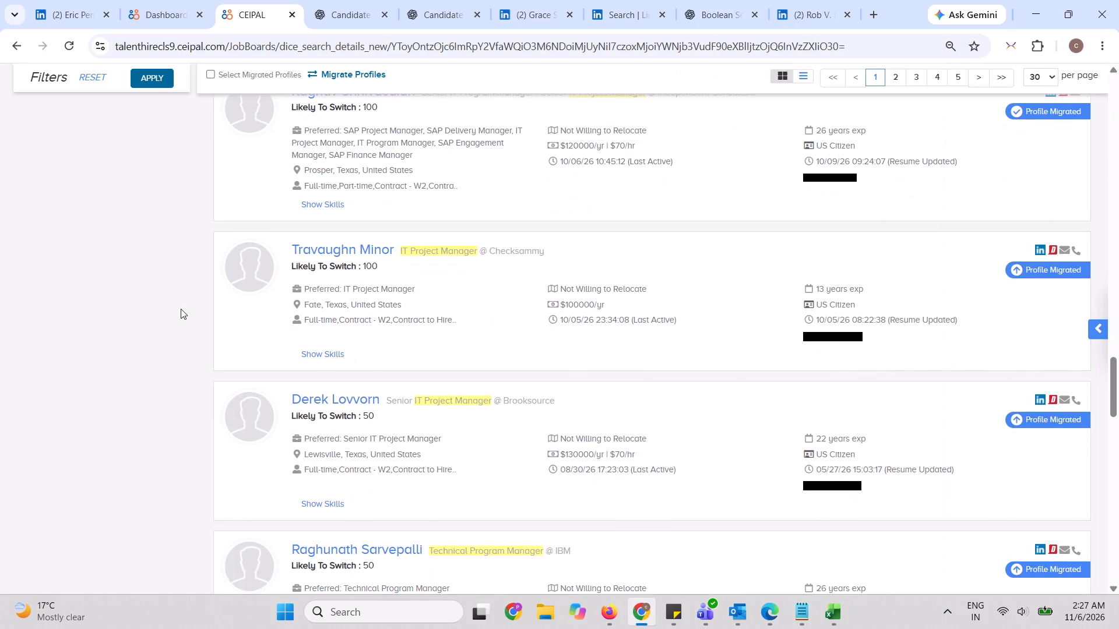
scroll(568, 243, down, 1)
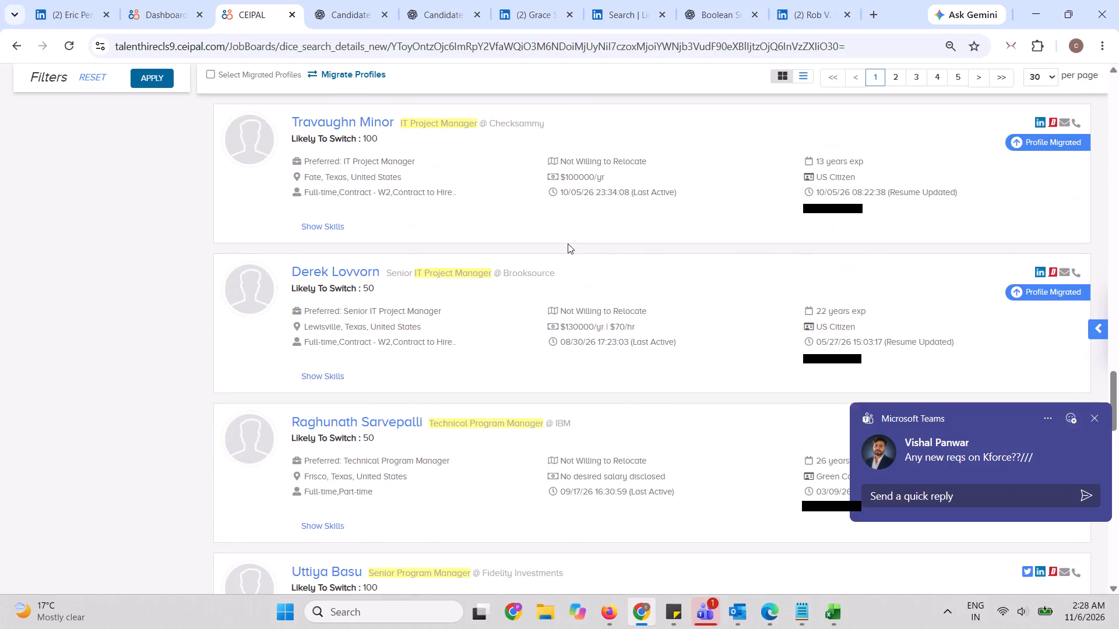
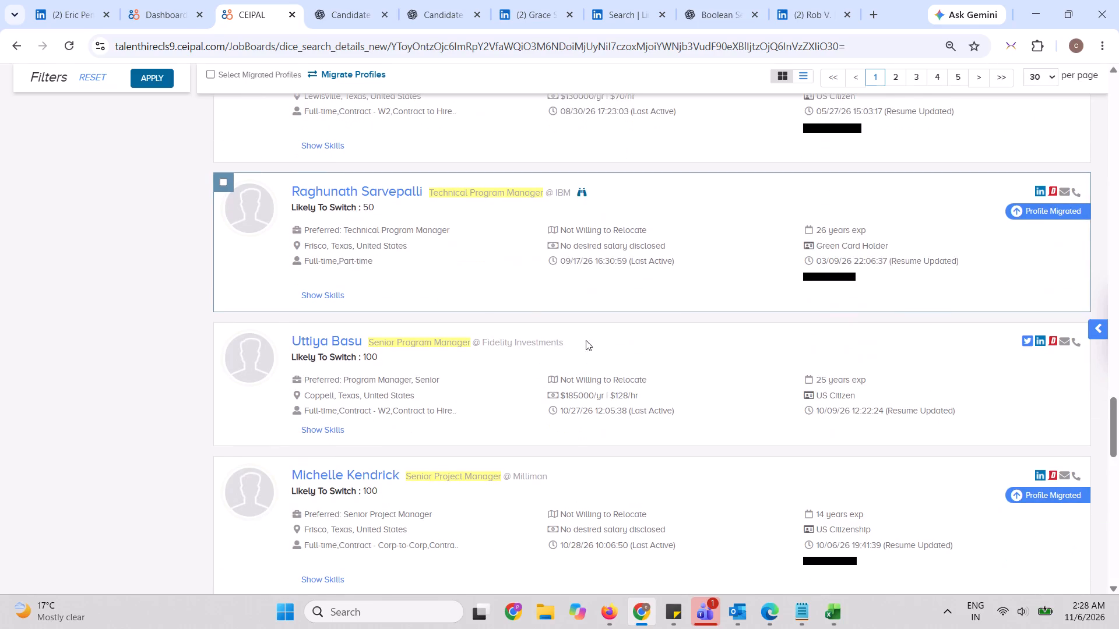
Look over the next candidates in the Dice results, around the Senior Project Manager at Milliman and the Senior Program Manager at Prime Therapeutics.
scroll(276, 356, down, 1)
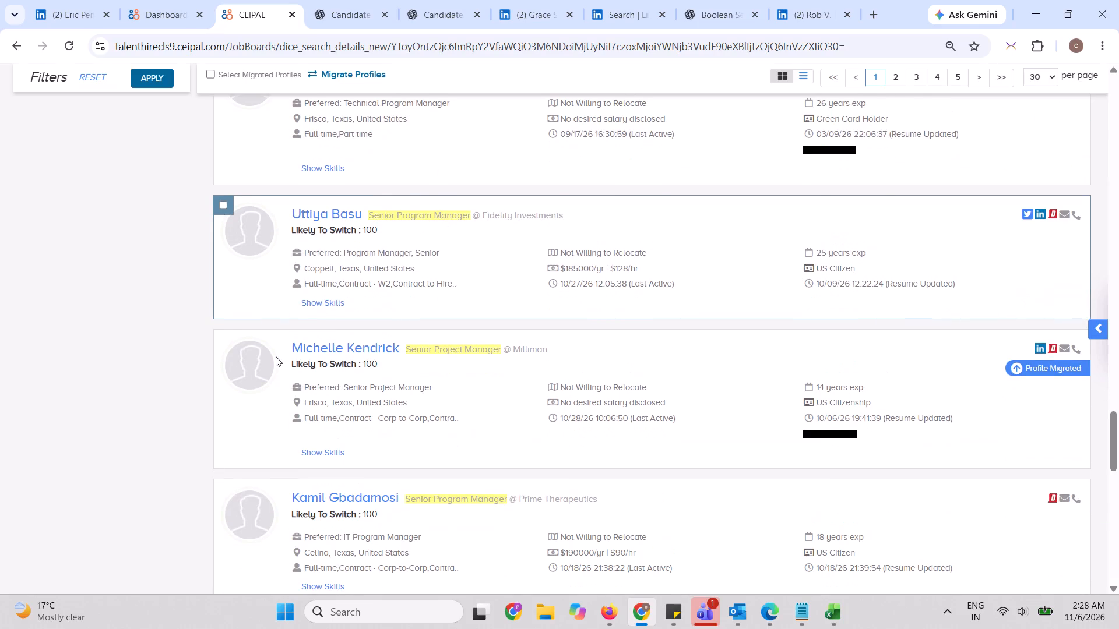
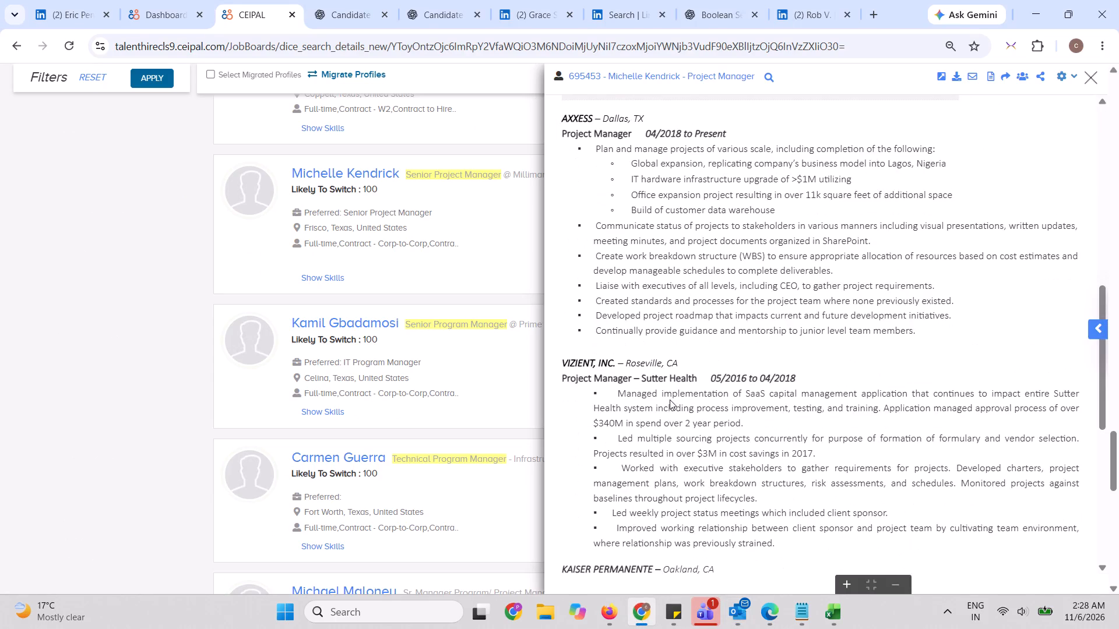
Close the résumé quick view of the Senior Project Manager at Milliman and look over the following candidates in the Dice results.
click(1086, 76)
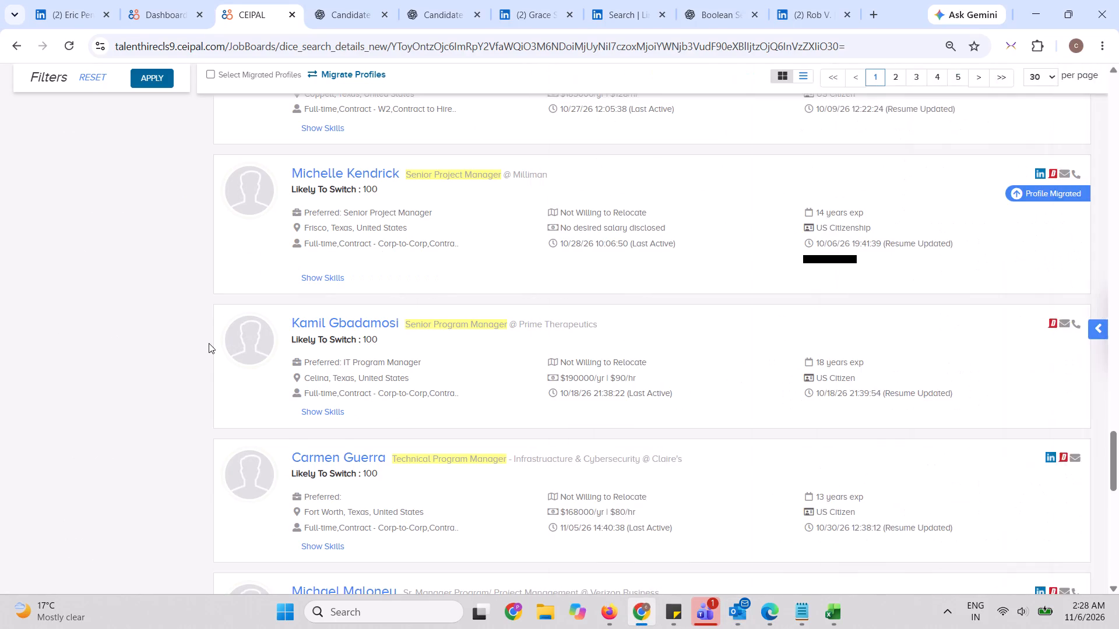
scroll(209, 343, down, 3)
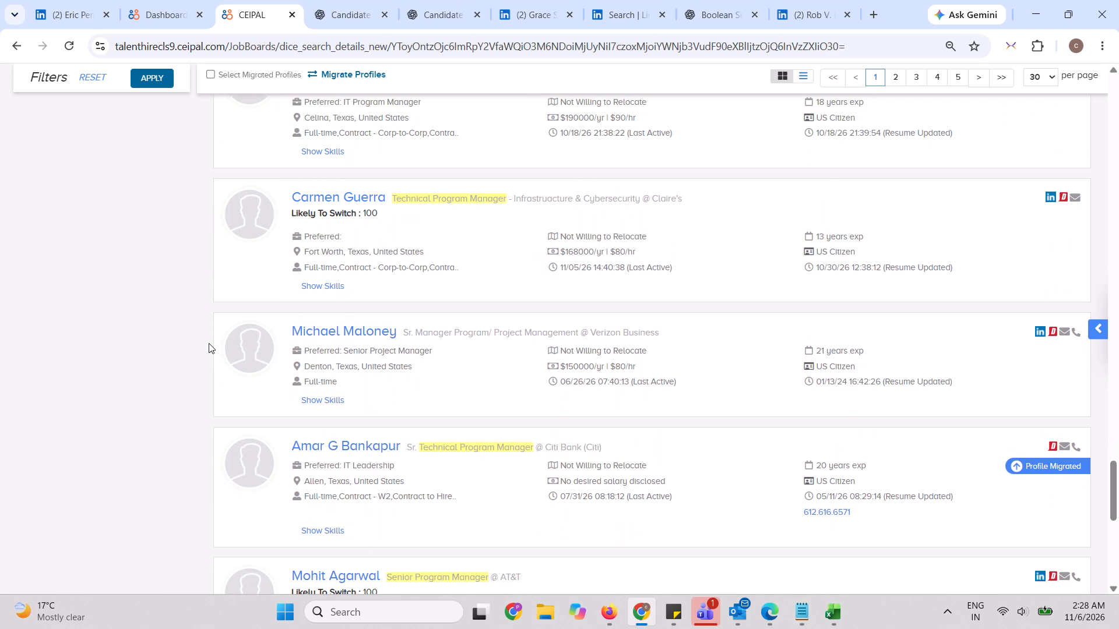
scroll(209, 343, down, 1)
Open a new browser tab.
click(865, 5)
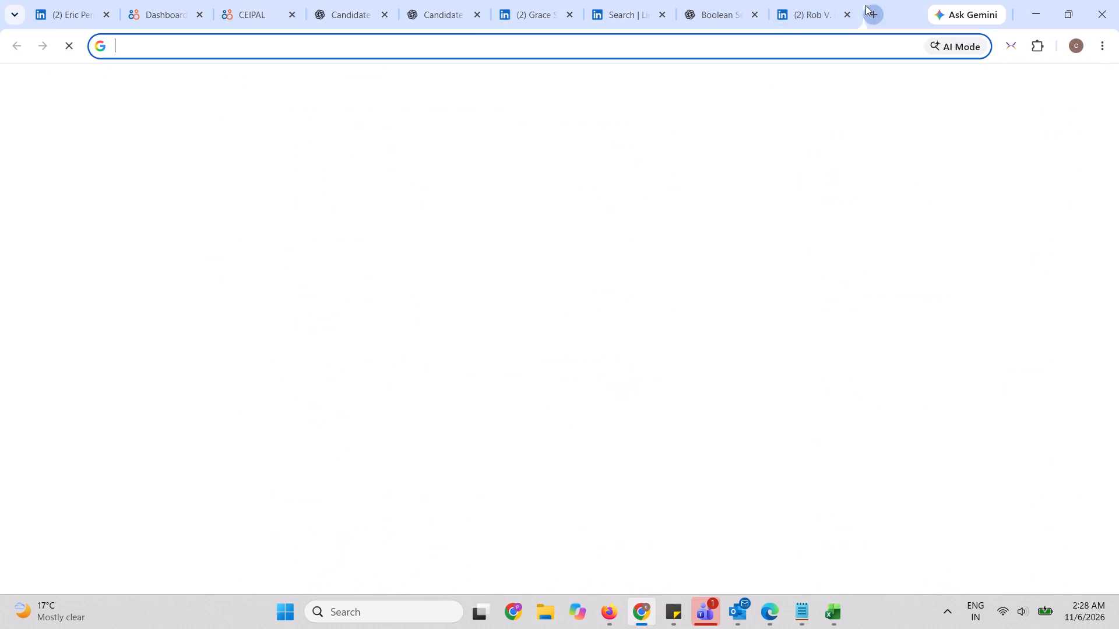
Search Google in a new tab for "Vikaranta petrol tank lock price".
text(Vikaranta)
key(space)
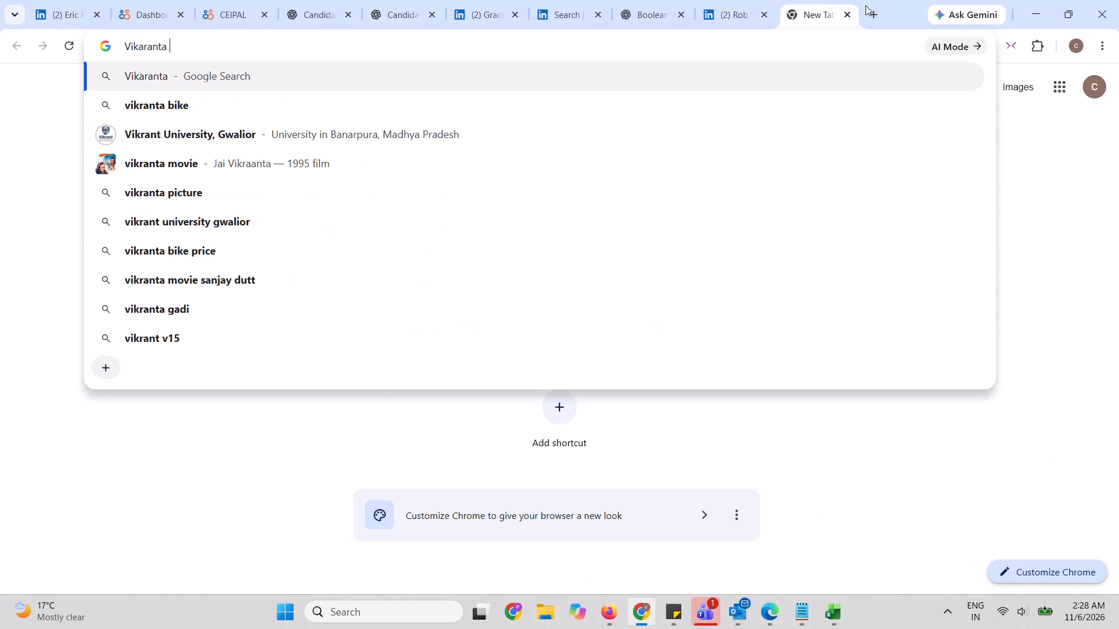
text(petrol)
key(space)
text(tank lock price)
key(Return)
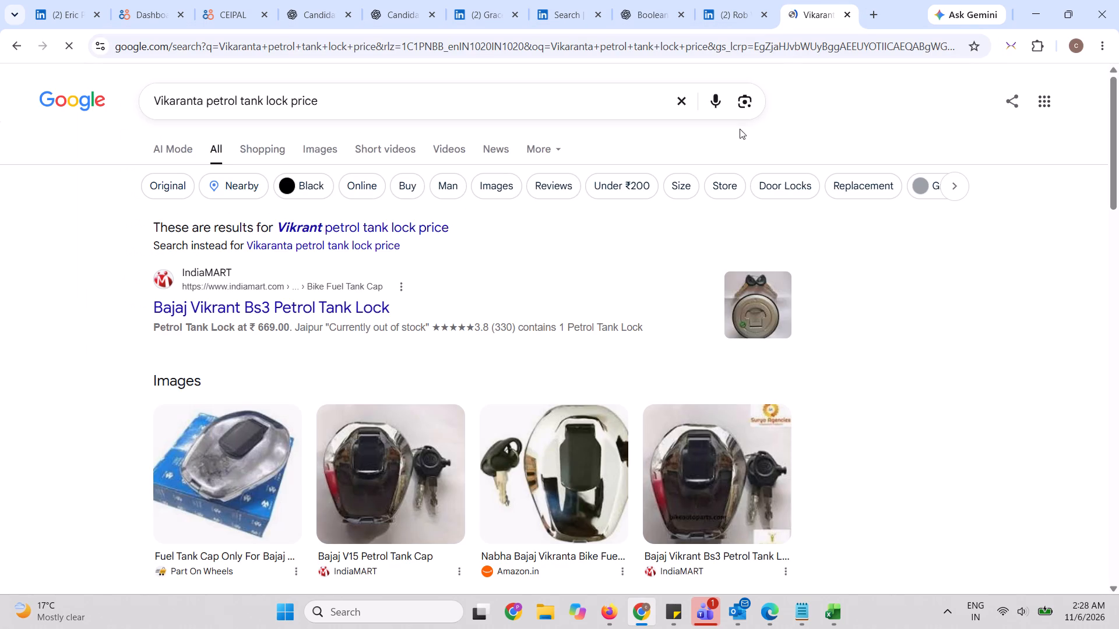
Open Flipkart's Nabha Bajaj Vikranta Bike Fuel Tank Cap with Lock result in a new tab and look over its specifications and similar products.
scroll(694, 205, down, 3)
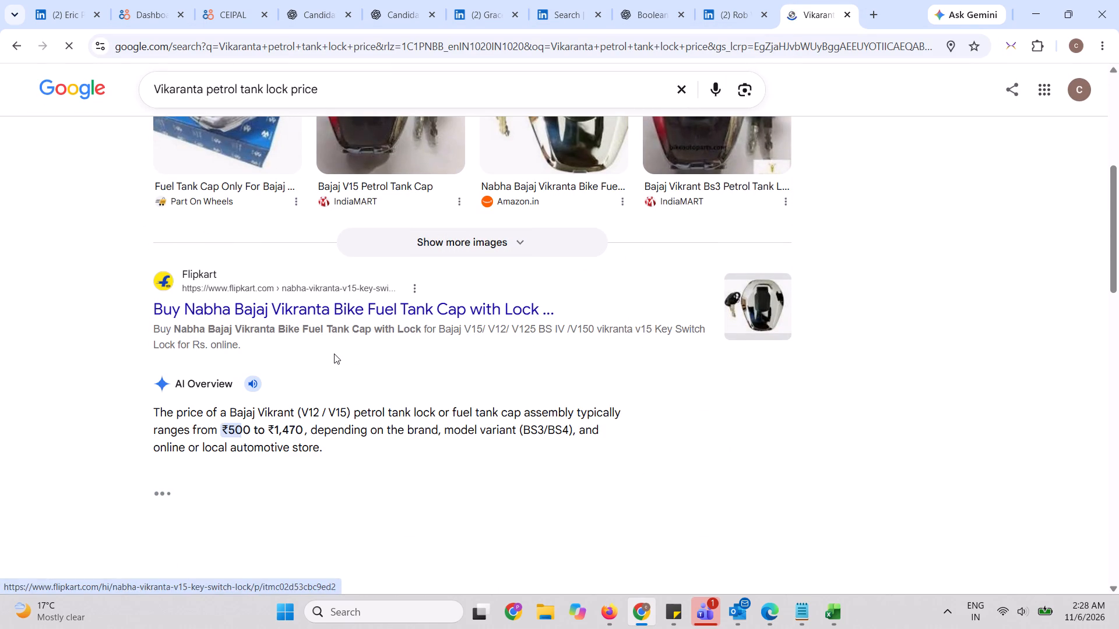
right_click(326, 316)
click(390, 330)
click(817, 0)
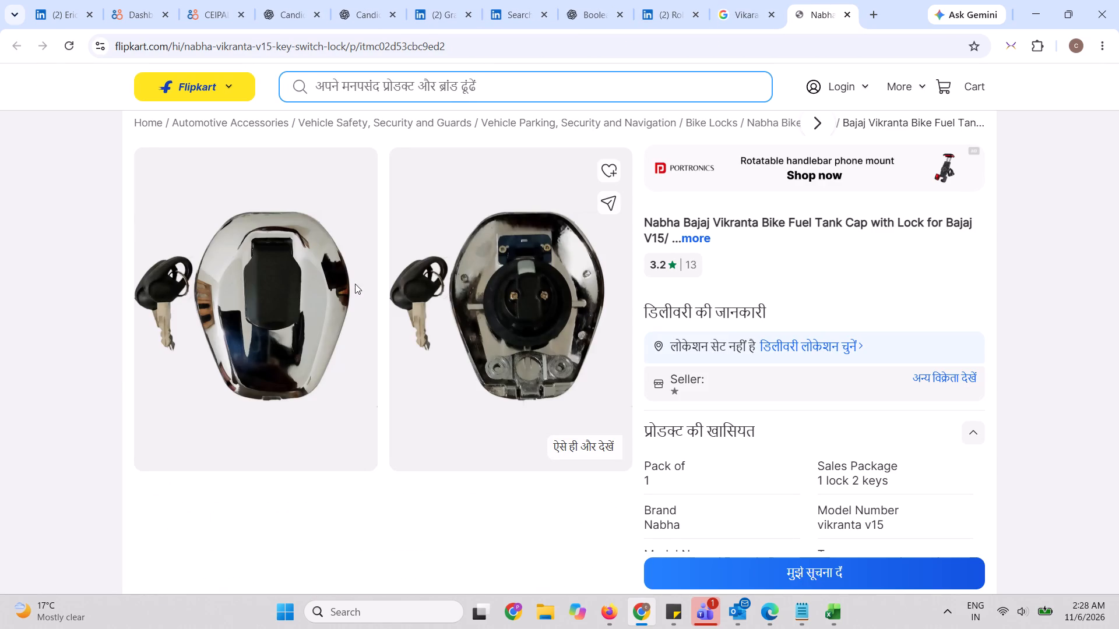
scroll(488, 347, down, 2)
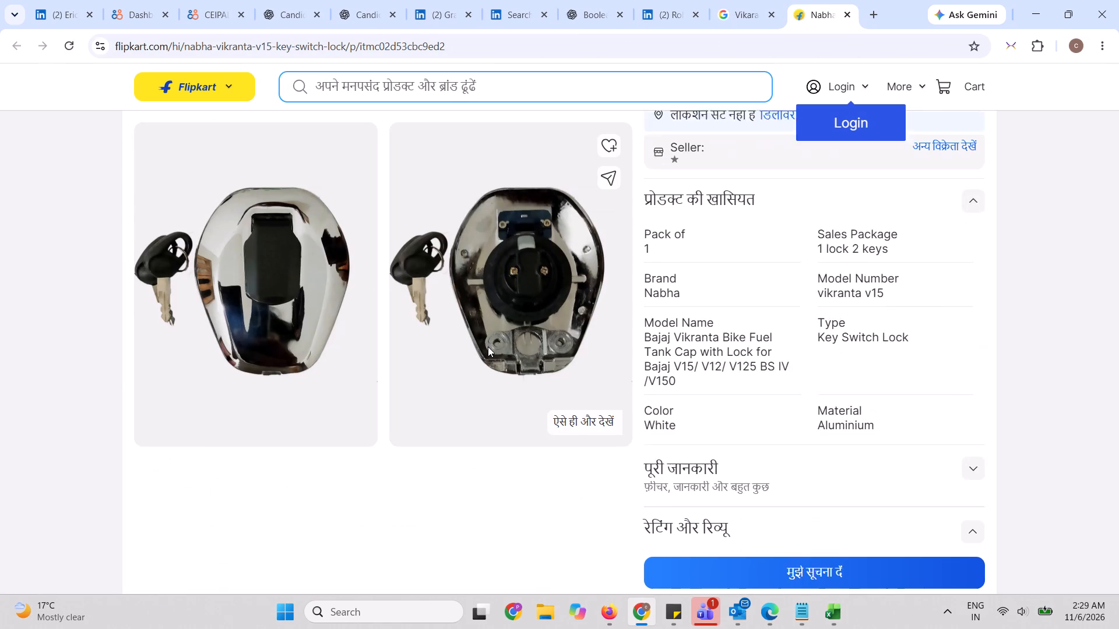
scroll(488, 347, down, 4)
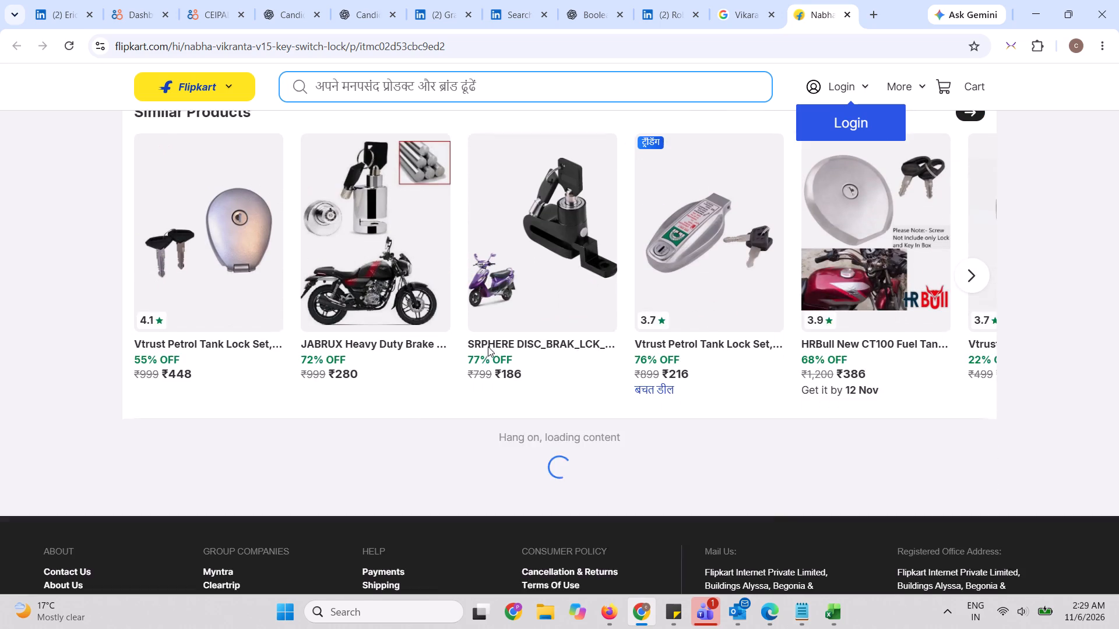
Return to the Google results and open BikeAutoParts' PETROL TANK LOCK result in a new tab.
scroll(488, 347, down, 2)
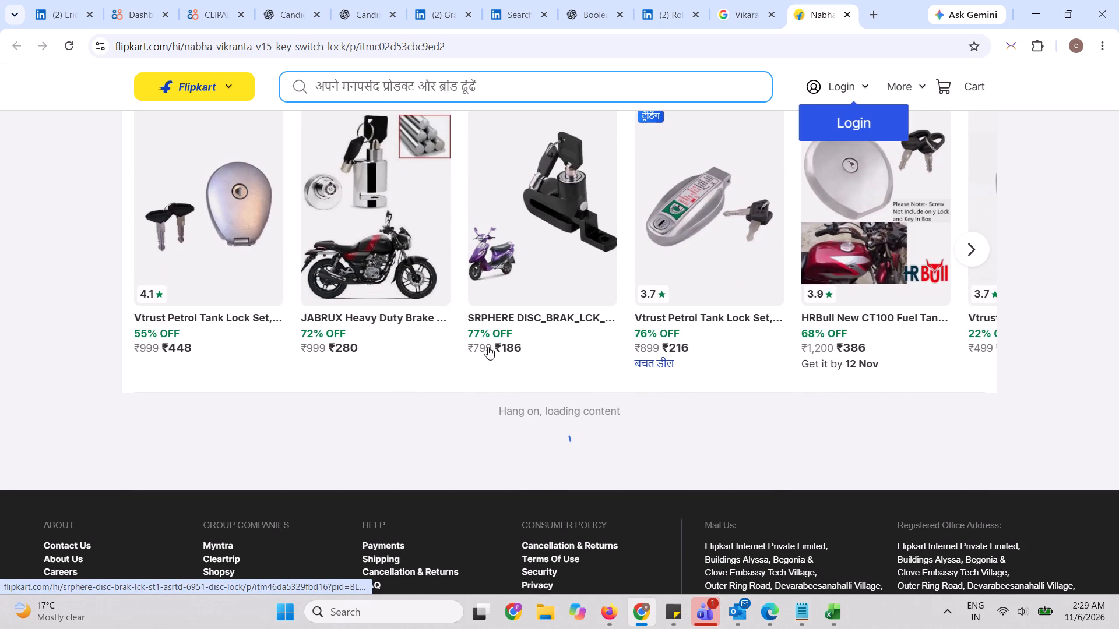
click(8, 45)
click(762, 1)
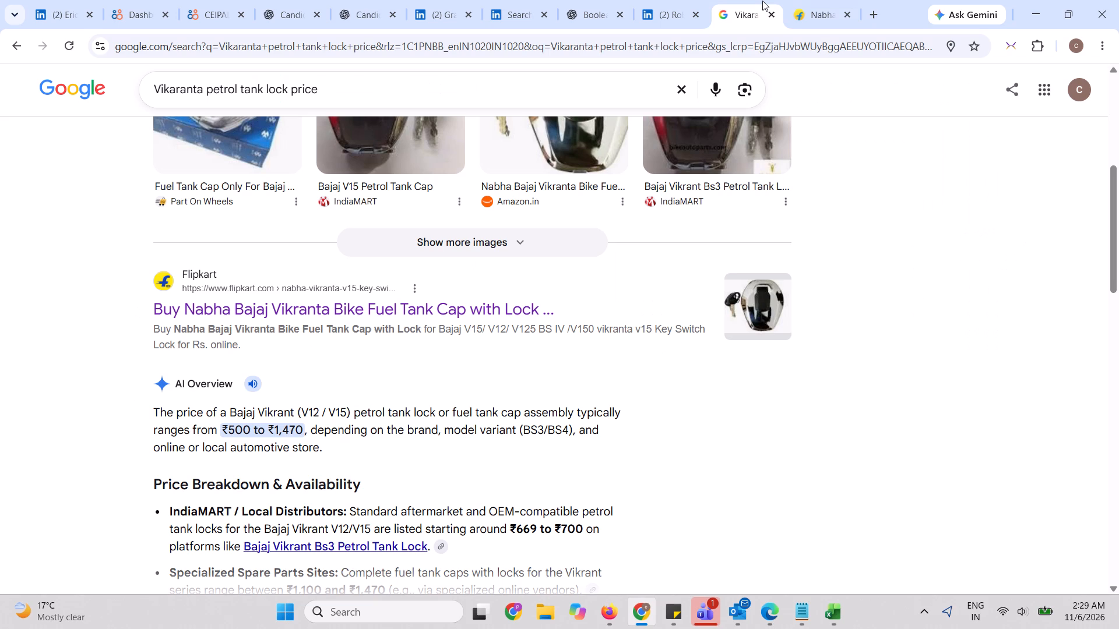
scroll(209, 351, down, 3)
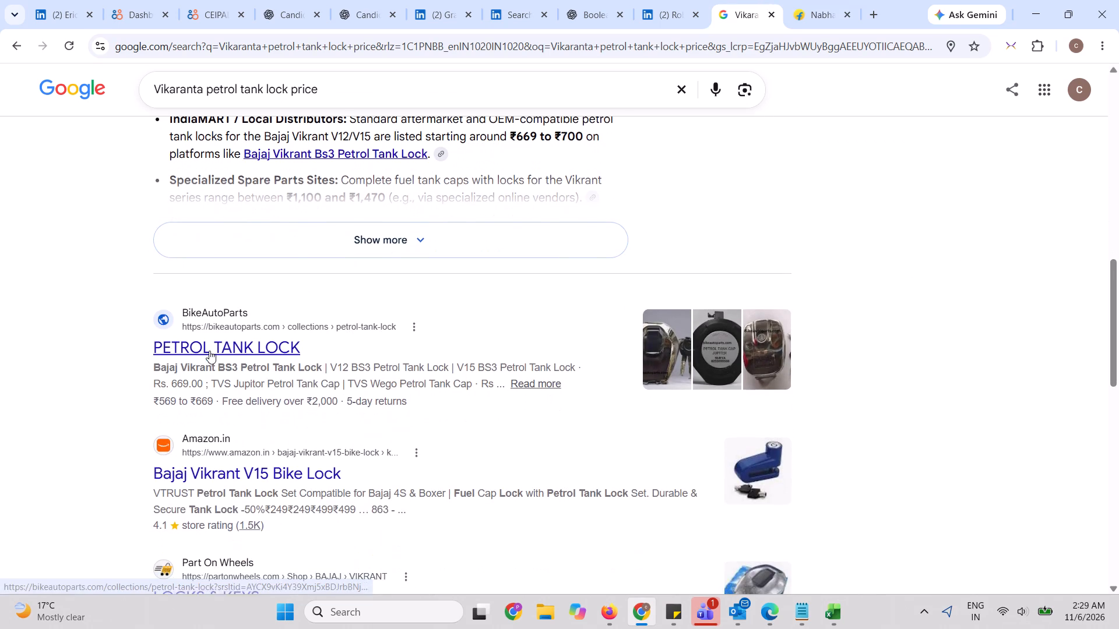
scroll(209, 351, down, 1)
right_click(209, 351)
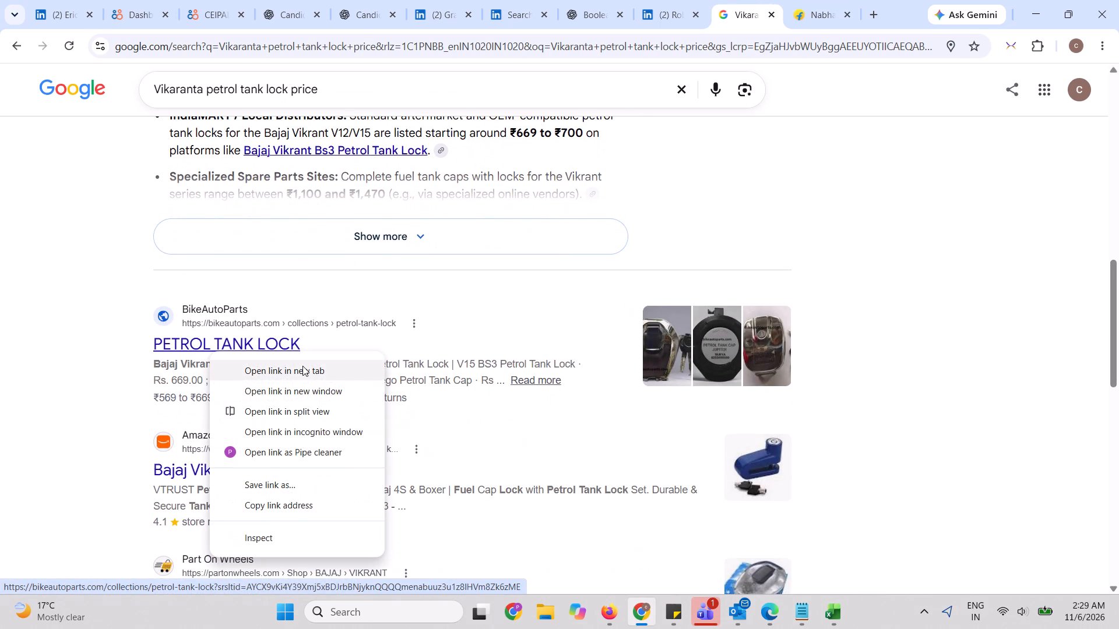
click(304, 367)
Refine the Google search to "Vikaranta petrol tank lock price bajaj" and look over the results.
scroll(304, 367, down, 2)
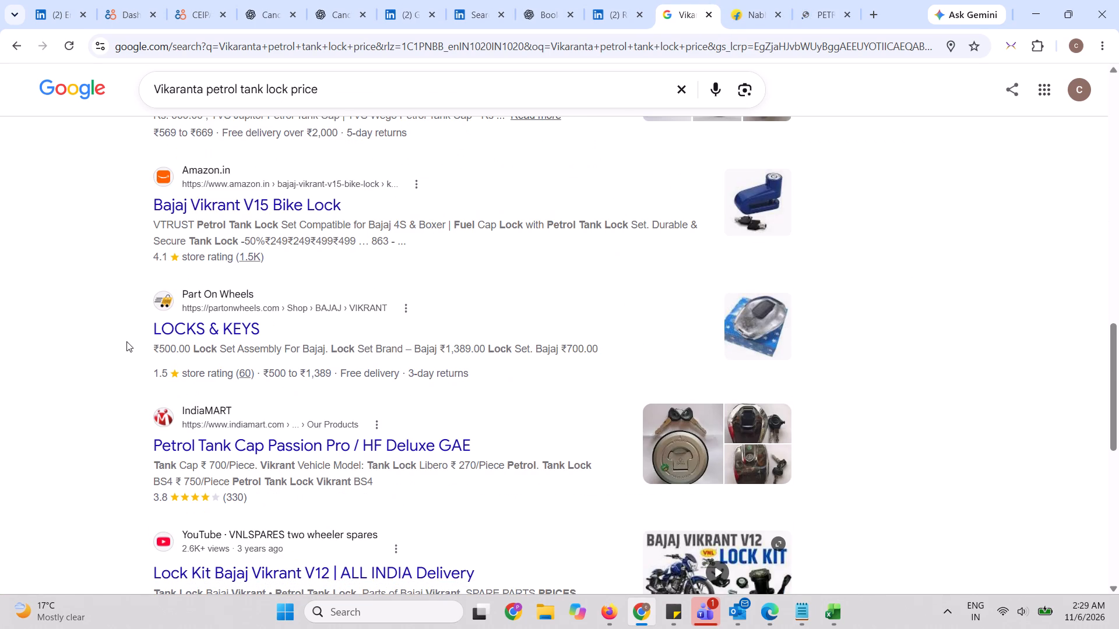
scroll(126, 341, down, 6)
scroll(126, 341, up, 9)
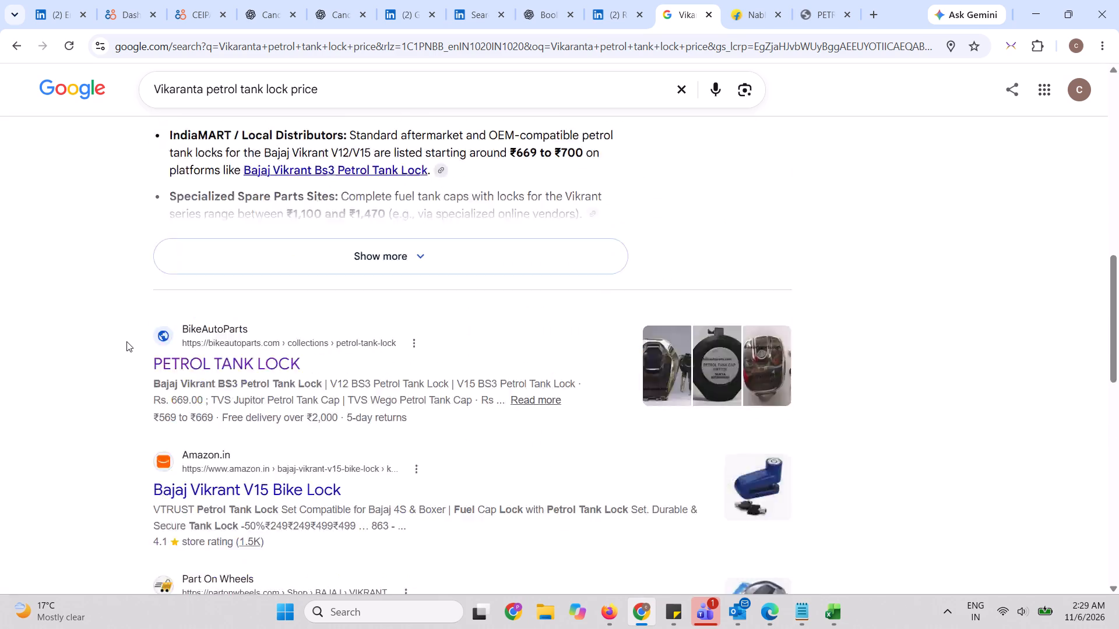
scroll(126, 341, up, 11)
click(359, 109)
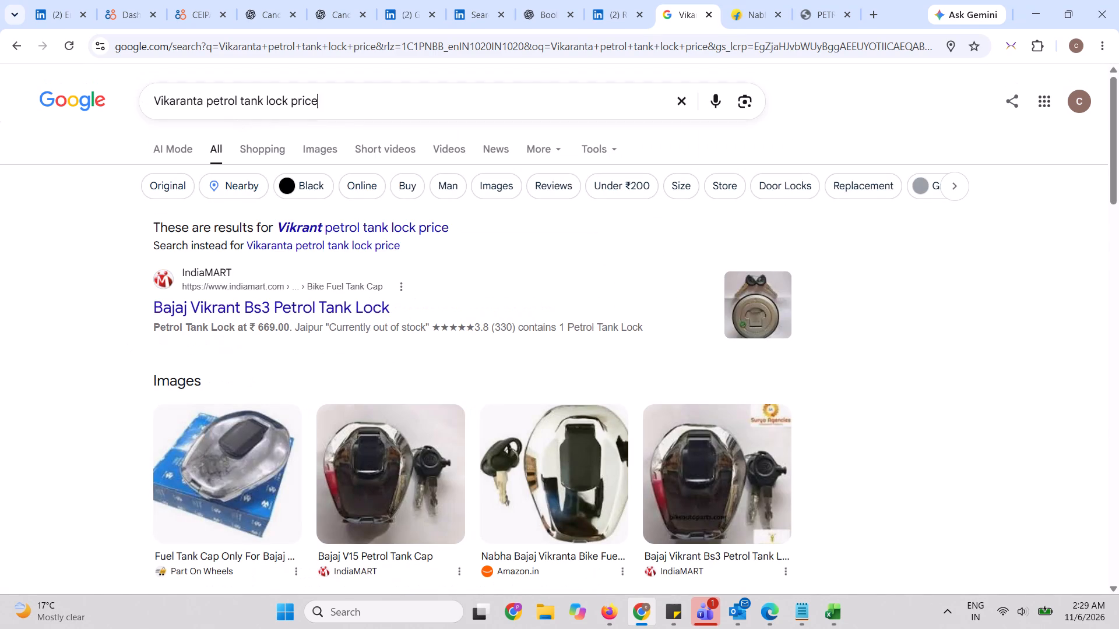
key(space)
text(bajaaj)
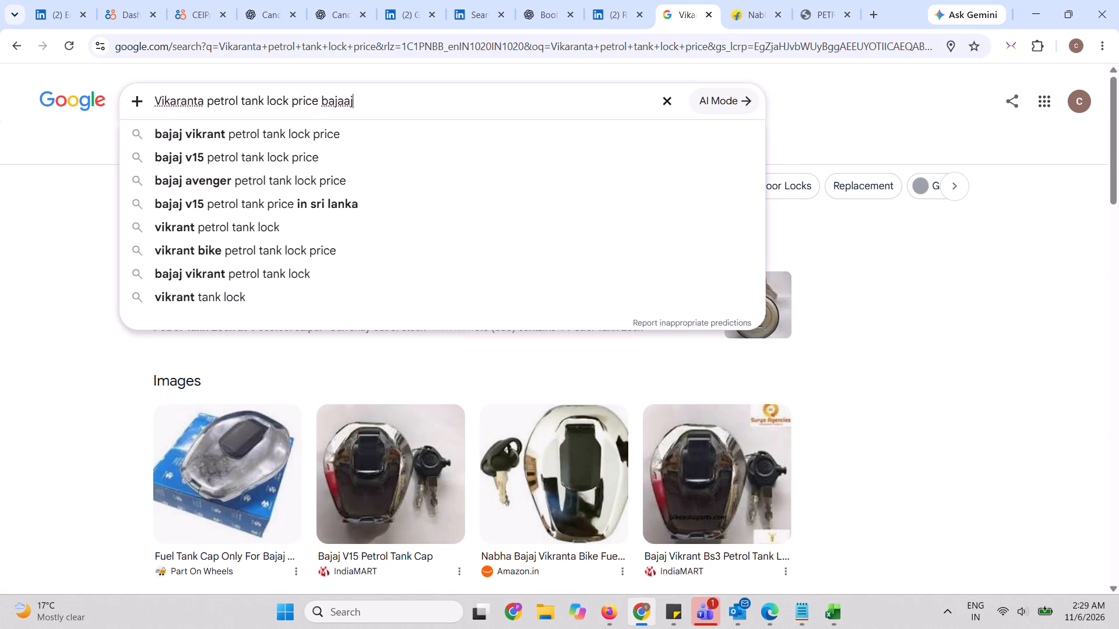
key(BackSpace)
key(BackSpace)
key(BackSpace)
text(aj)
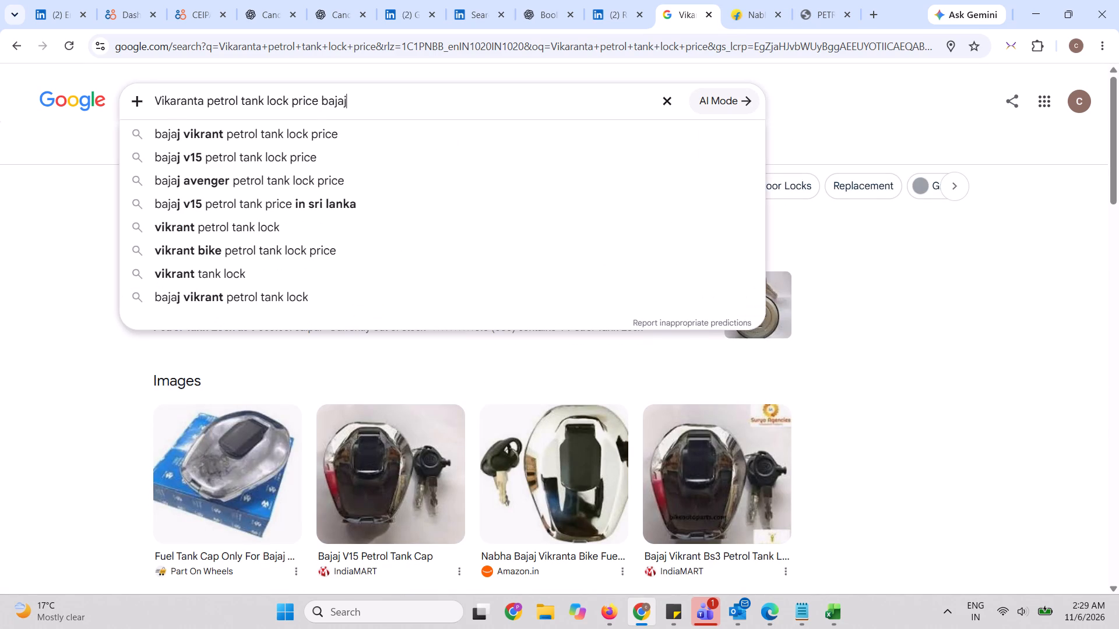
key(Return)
scroll(73, 513, down, 1)
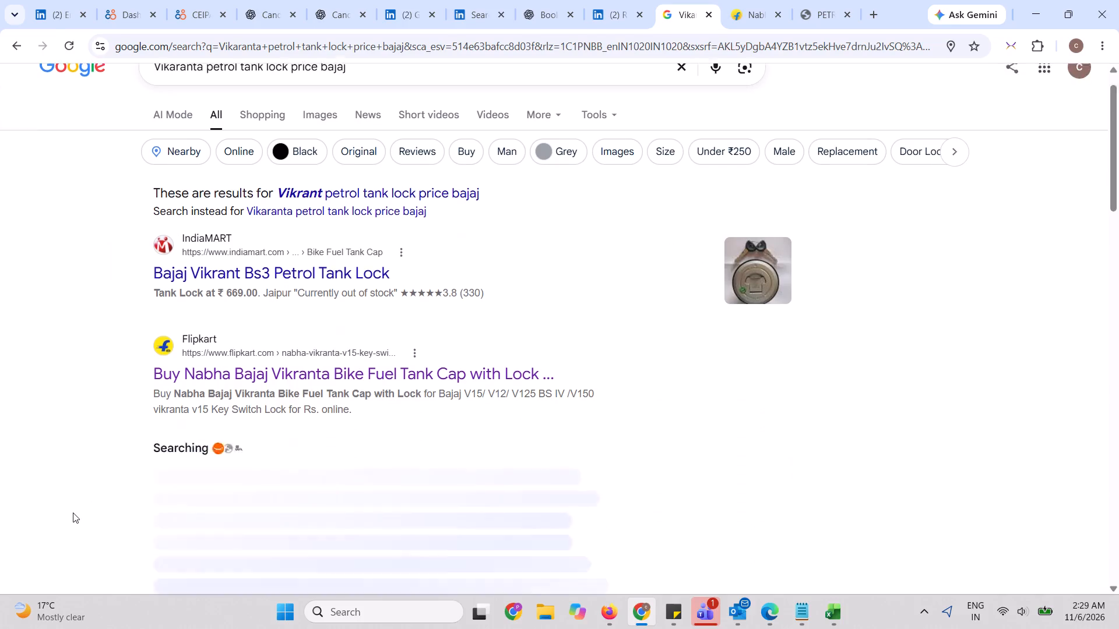
scroll(73, 513, down, 4)
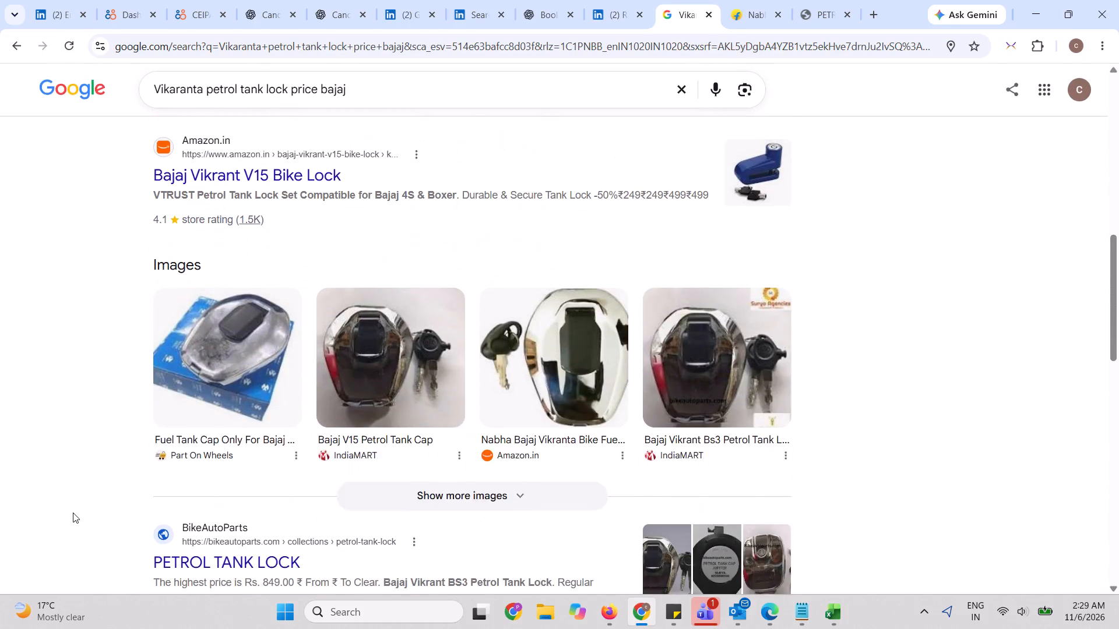
scroll(73, 513, down, 2)
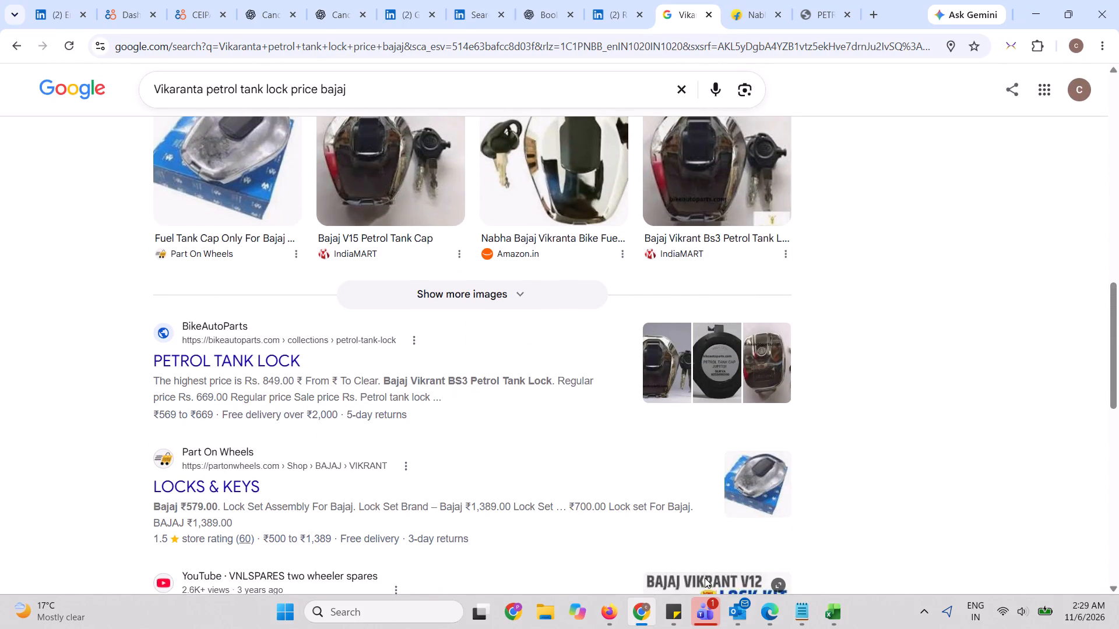
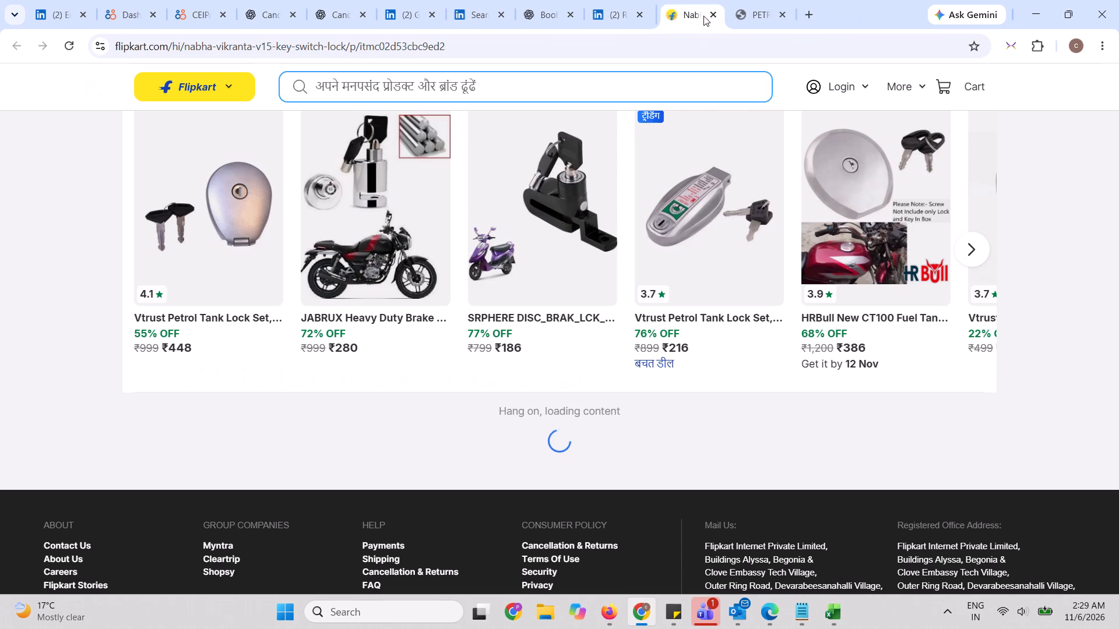
Close the Flipkart fuel tank lock product tab and the petrol tank lock price tab beside it.
click(703, 16)
click(710, 15)
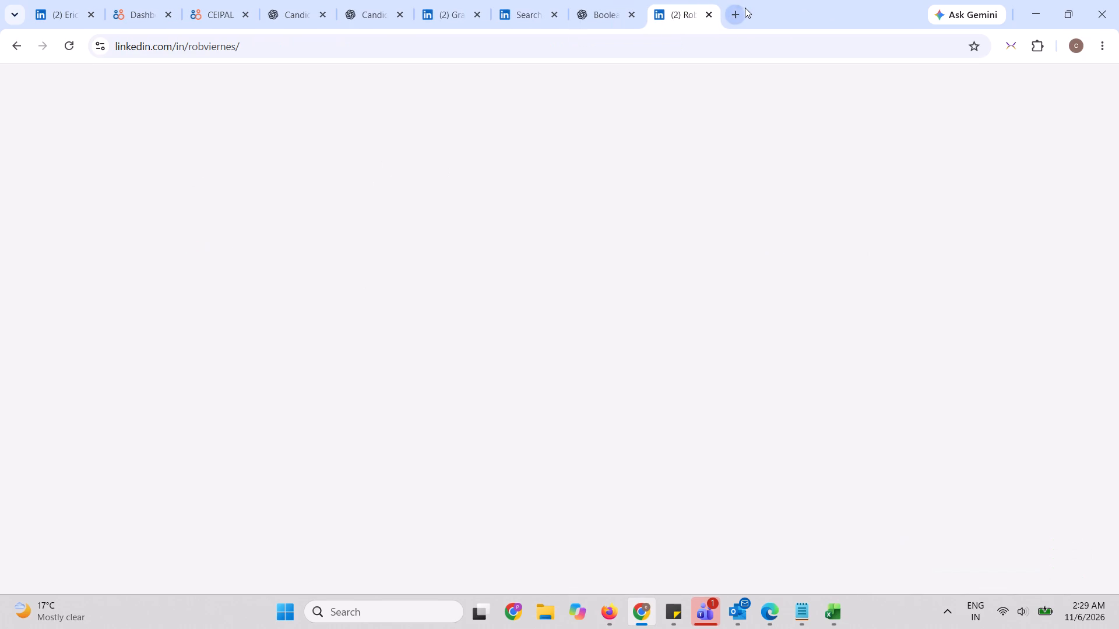
Enter a web search for the Shyam scooter business in a new tab, starting with "Shyam scooter and ah".
click(738, 12)
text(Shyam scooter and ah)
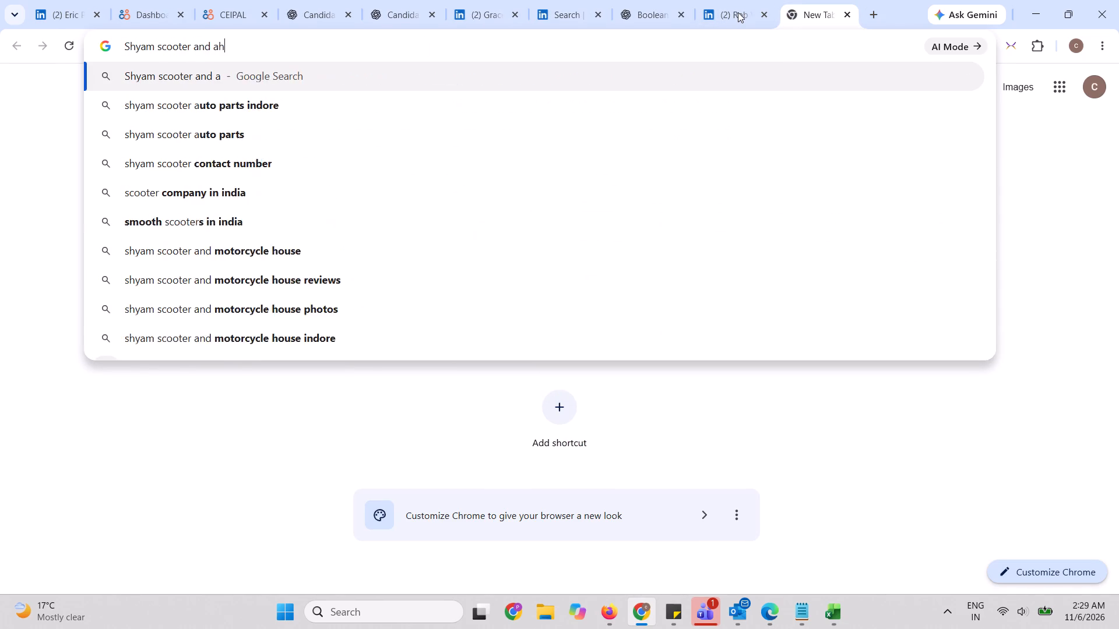
Search Google for "Shyam scooter and ahuja" and refine the query to "Shyam scooter and ahuja indore".
text(uja)
key(Return)
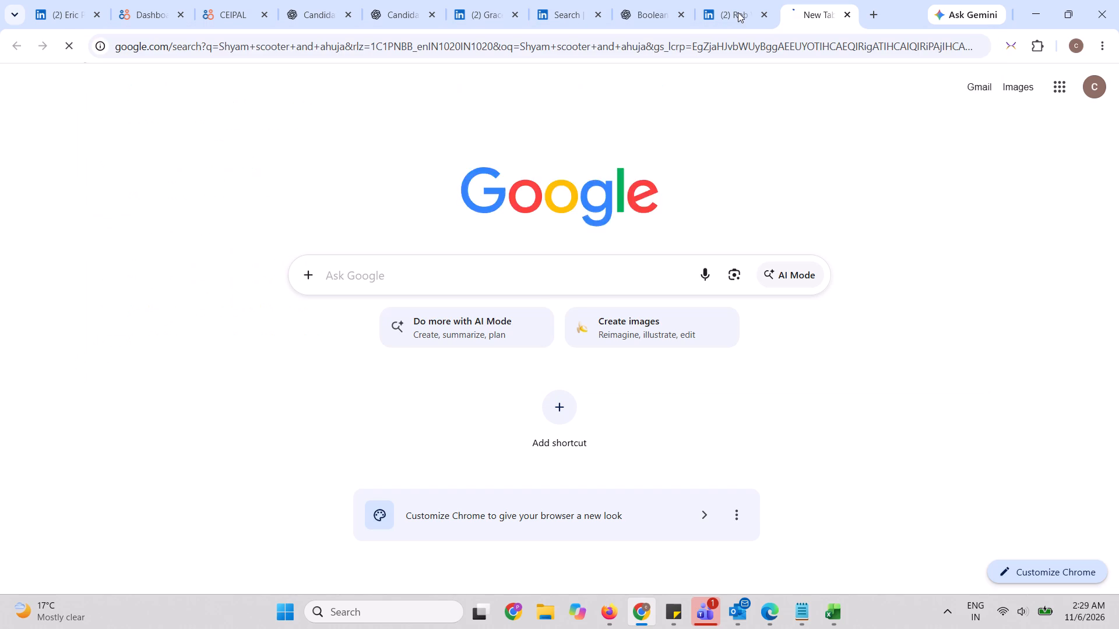
scroll(321, 280, left, 1)
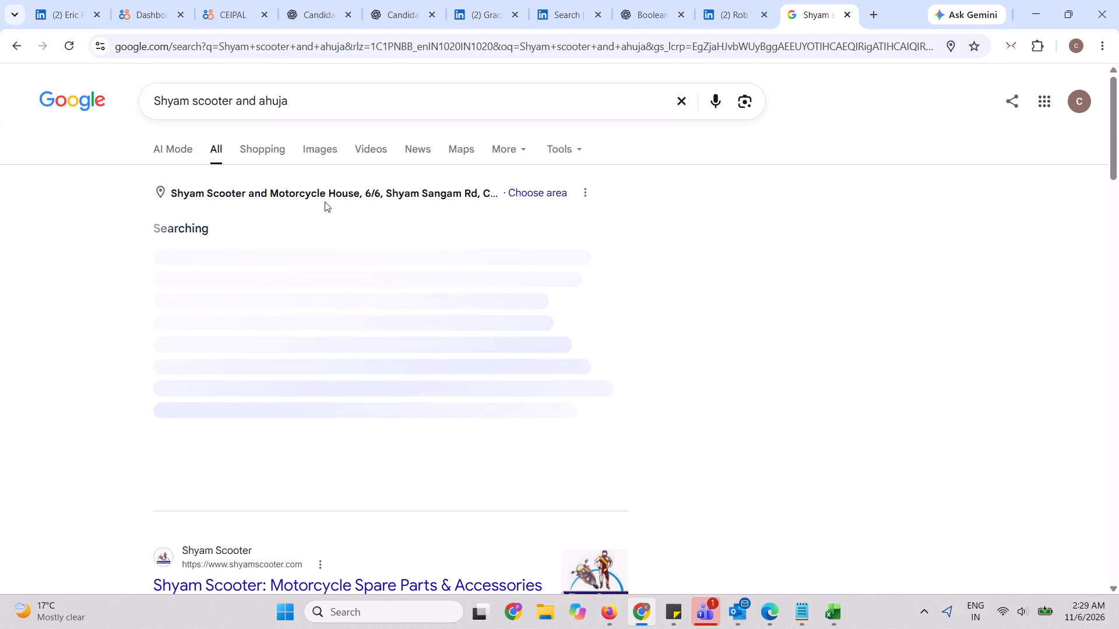
click(353, 108)
key(space)
text(indore)
key(Return)
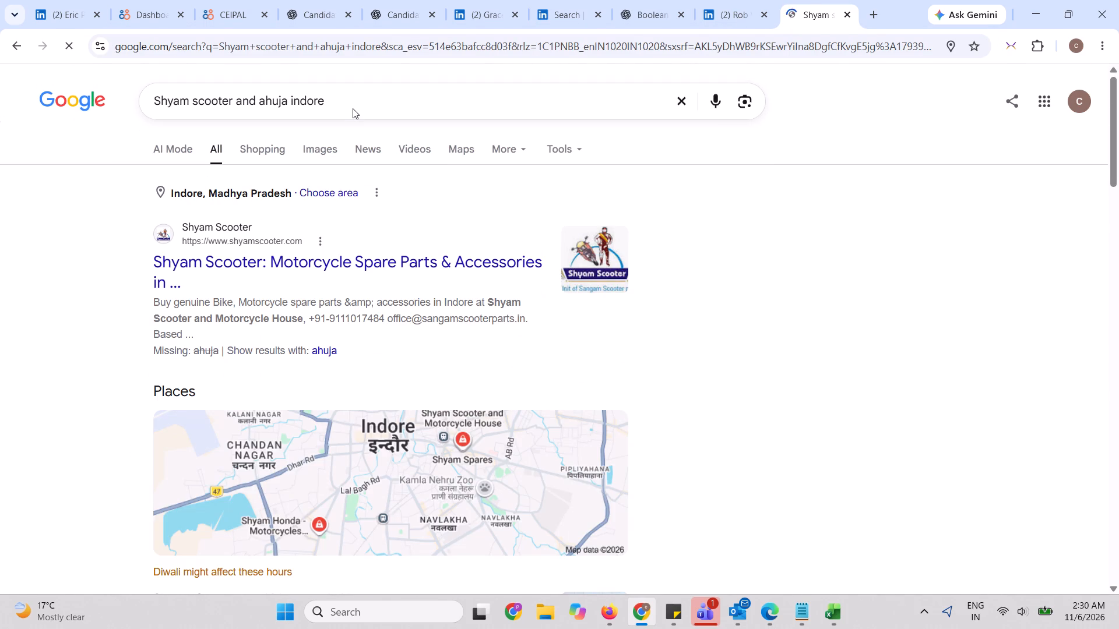
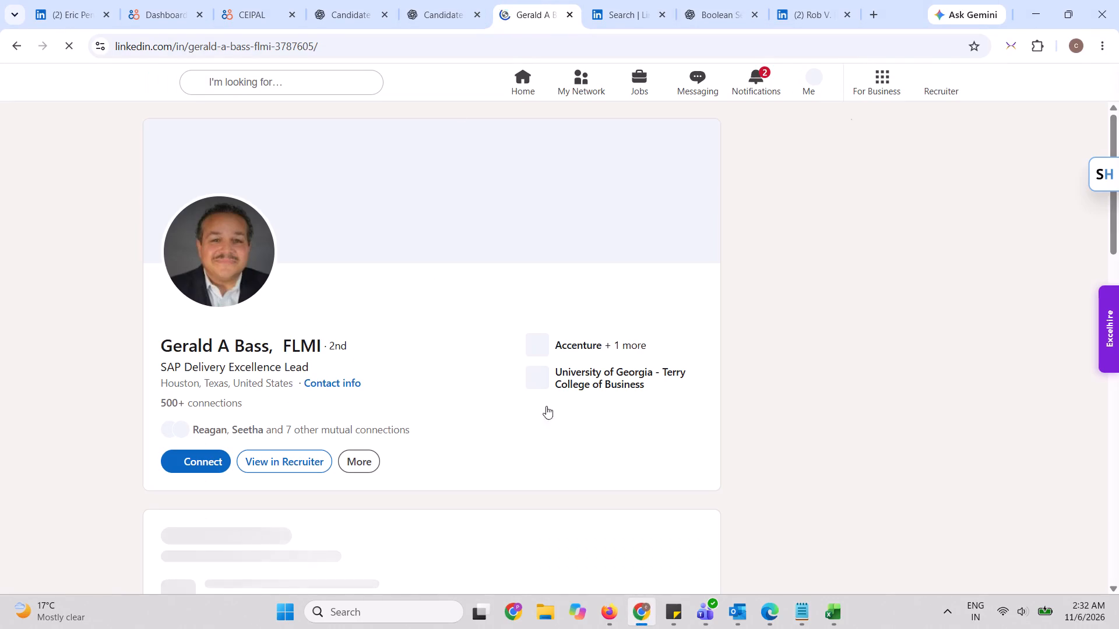
Examine the SAP Delivery Excellence Lead's LinkedIn profile for background and work experience.
scroll(490, 424, down, 2)
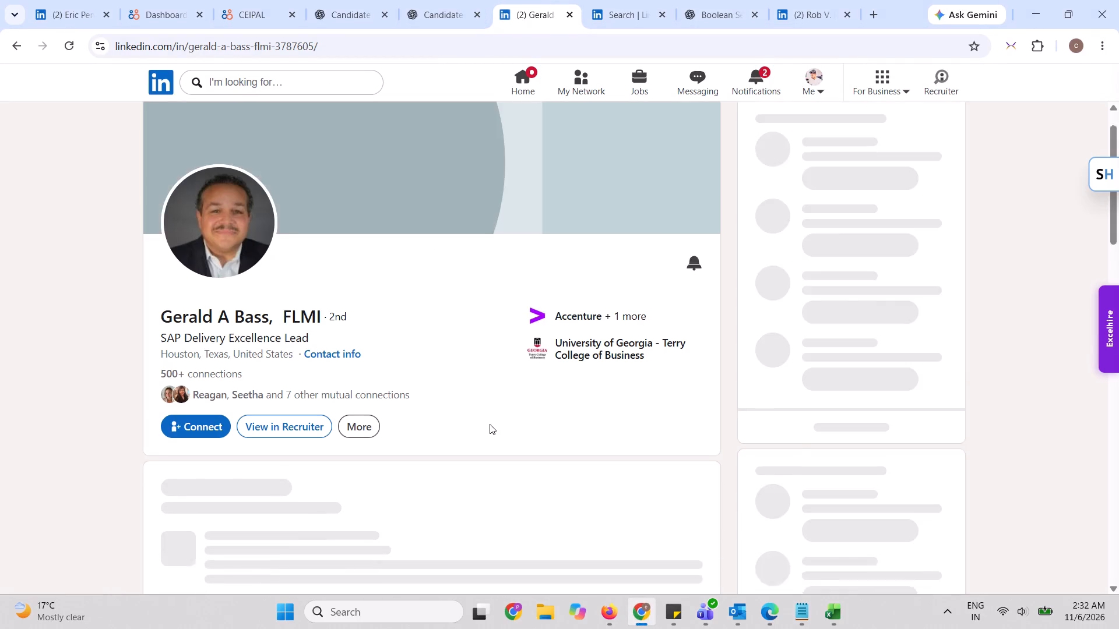
scroll(490, 424, down, 8)
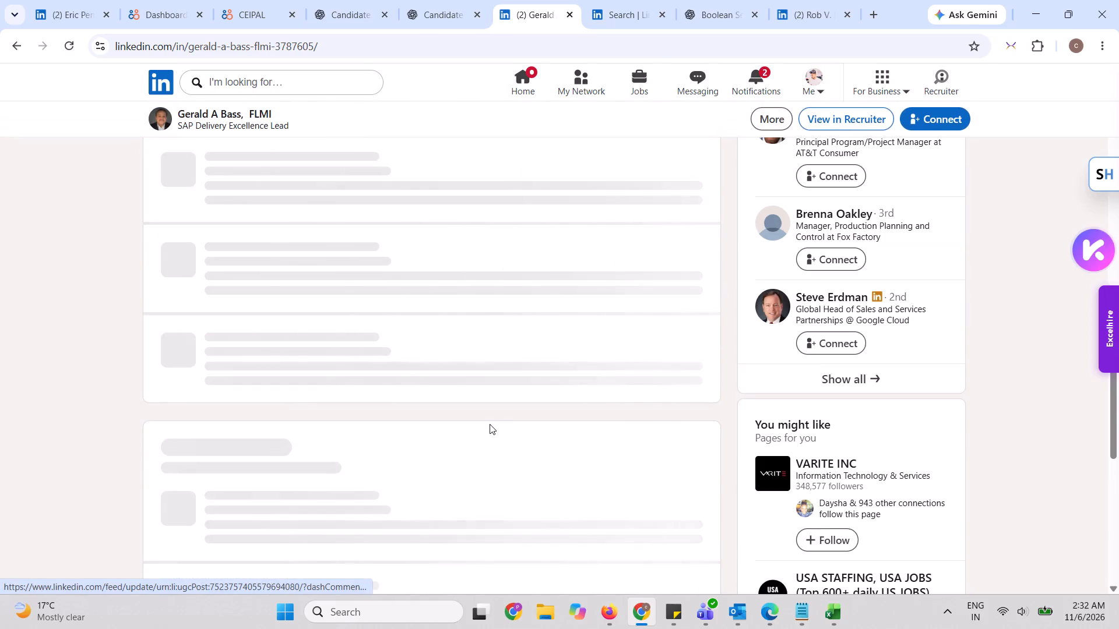
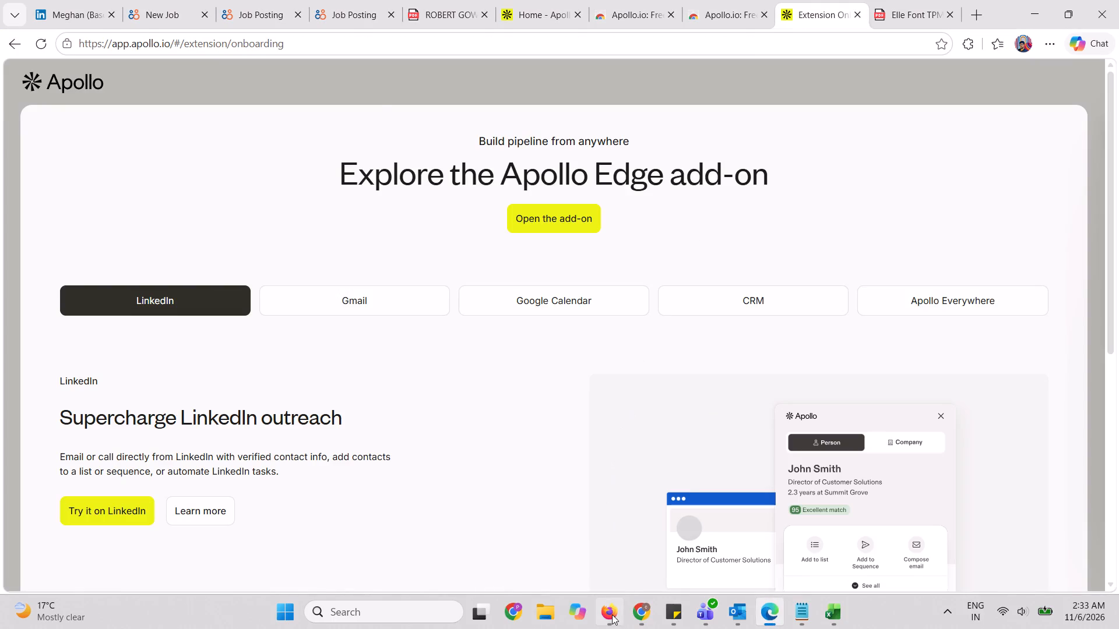
Switch to Google Chrome and search Google for apollo.io in a new tab.
click(636, 614)
click(872, 4)
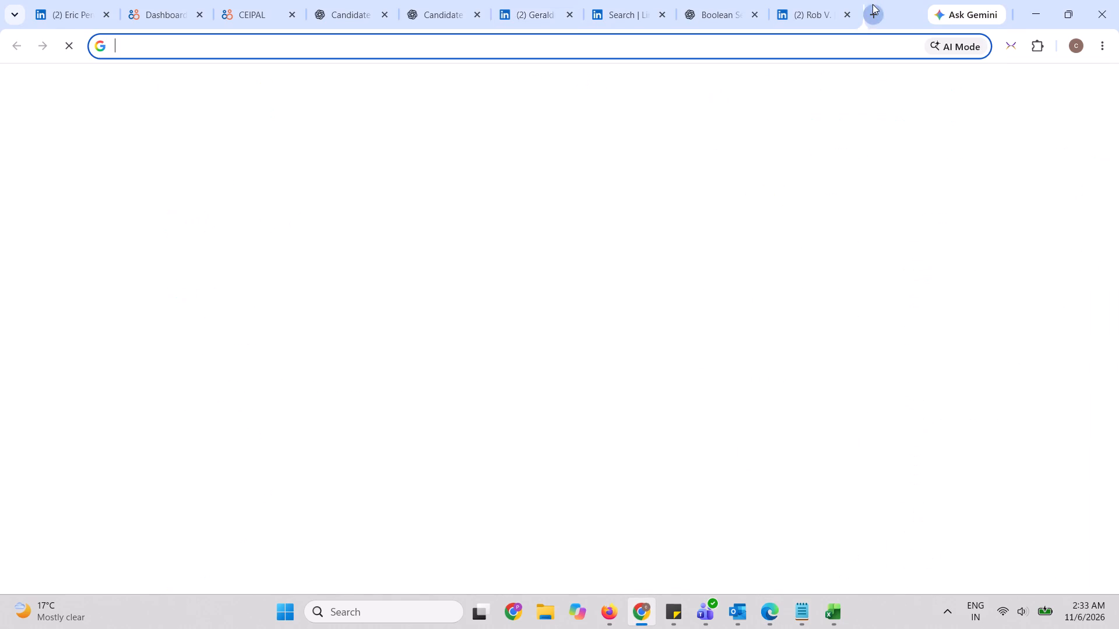
text(apo)
key(Down)
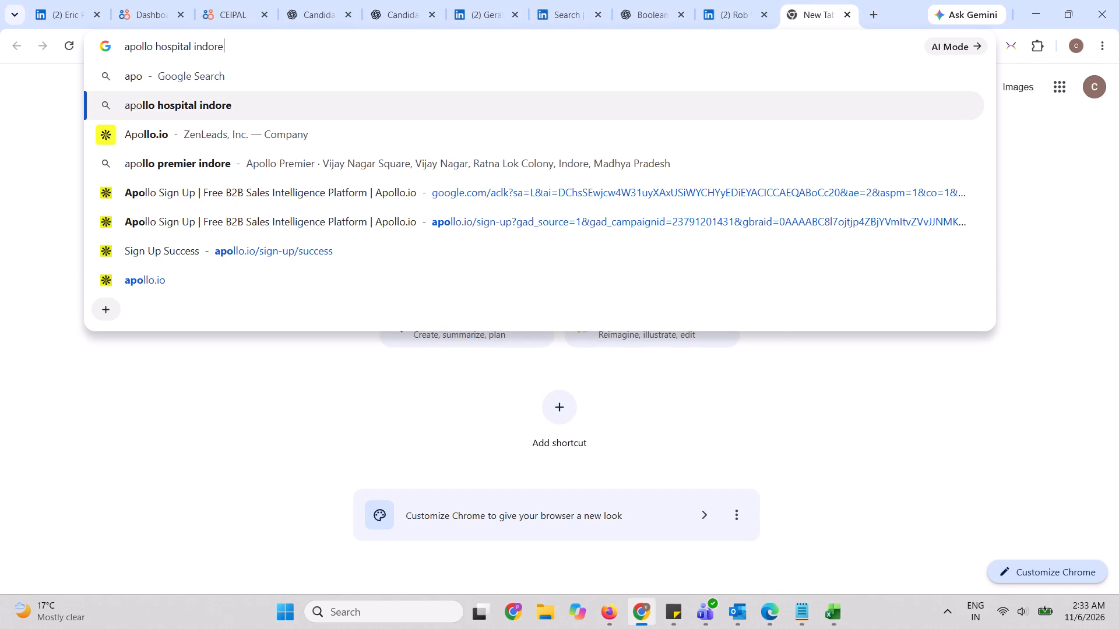
key(Down)
key(Return)
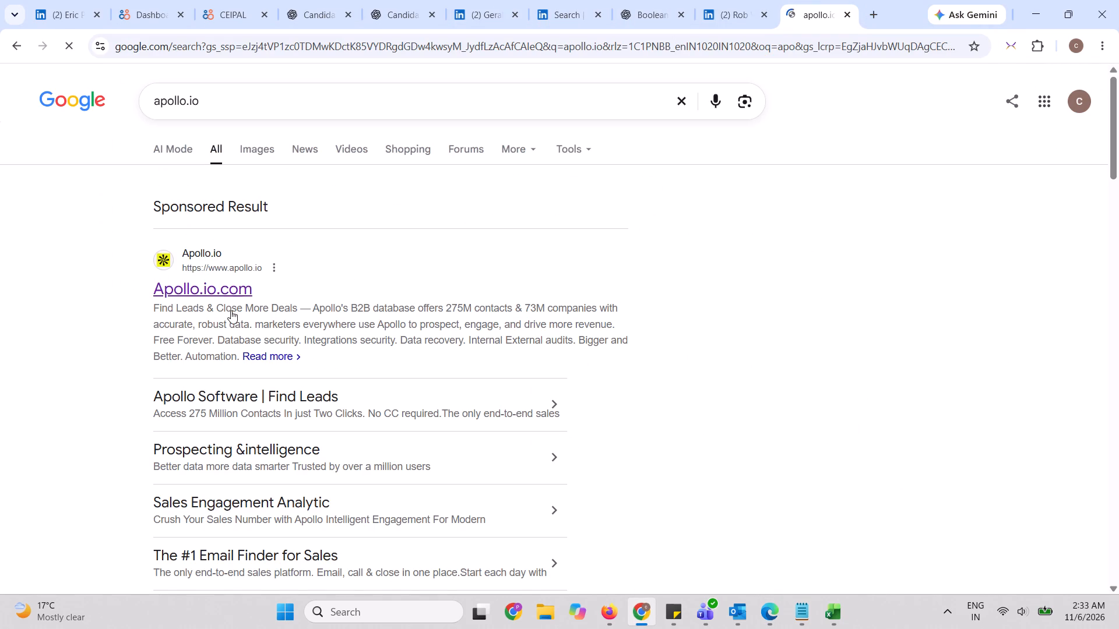
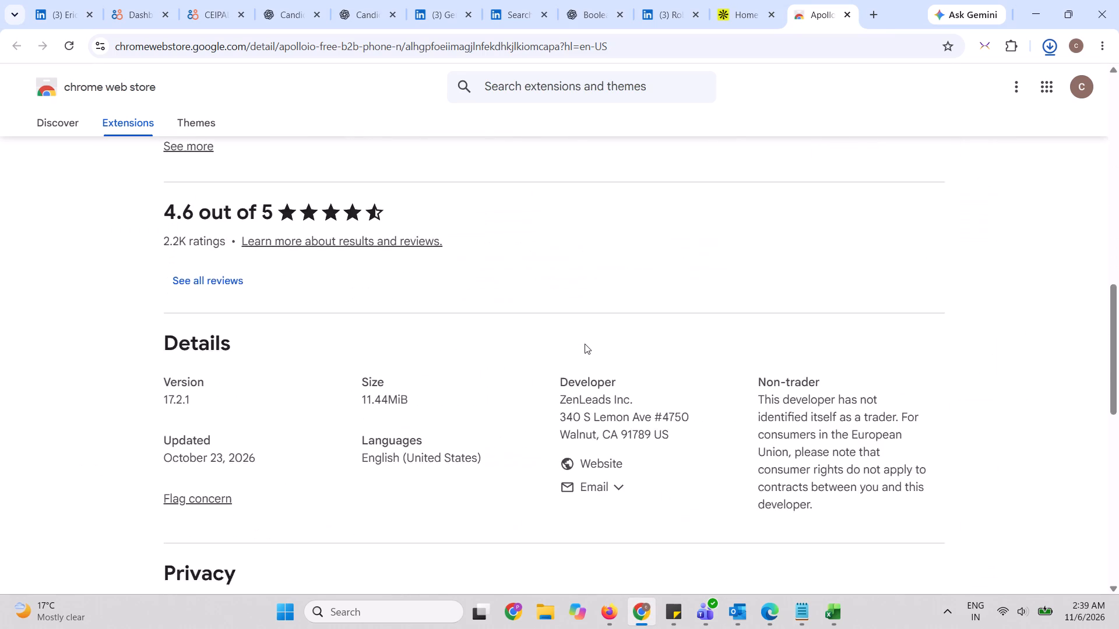
Check the progress of the Apollo.io extension download in the browser's recent download history.
scroll(585, 344, up, 6)
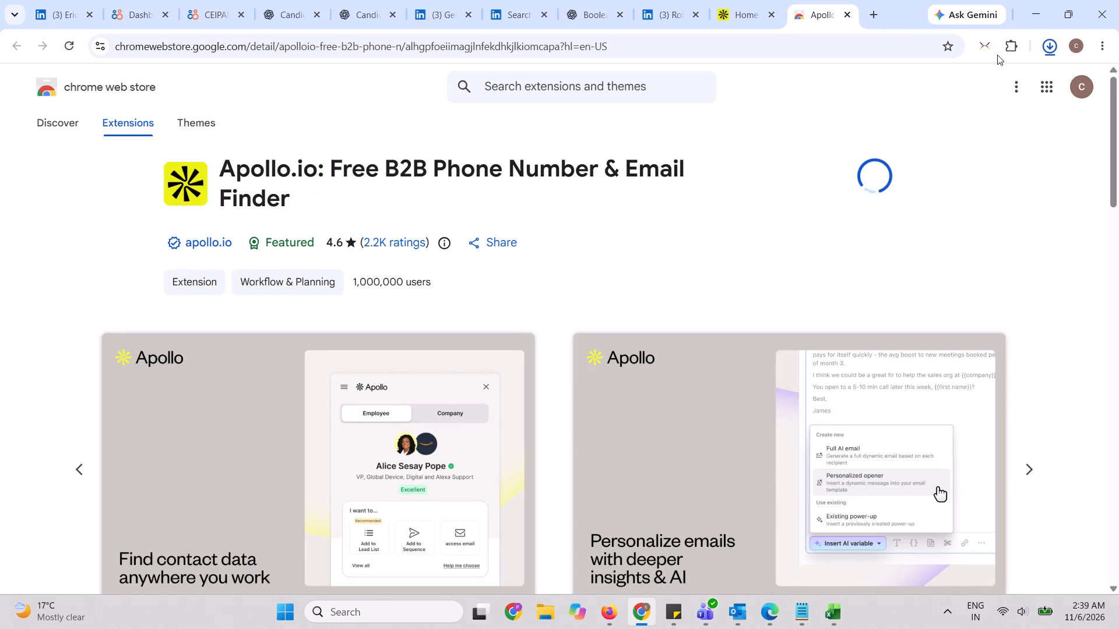
click(1050, 43)
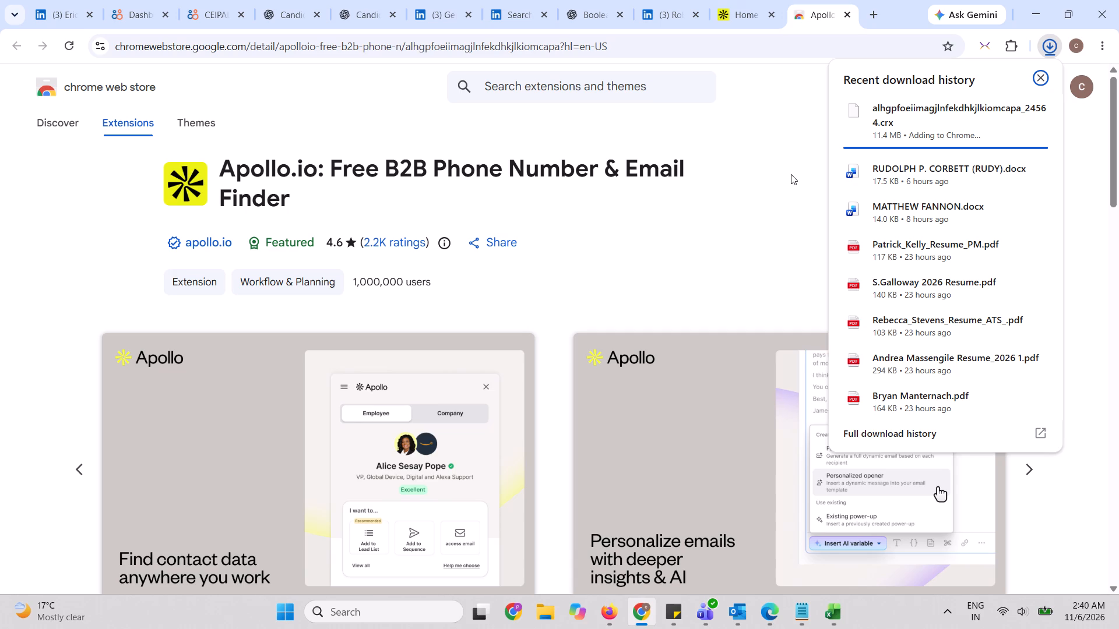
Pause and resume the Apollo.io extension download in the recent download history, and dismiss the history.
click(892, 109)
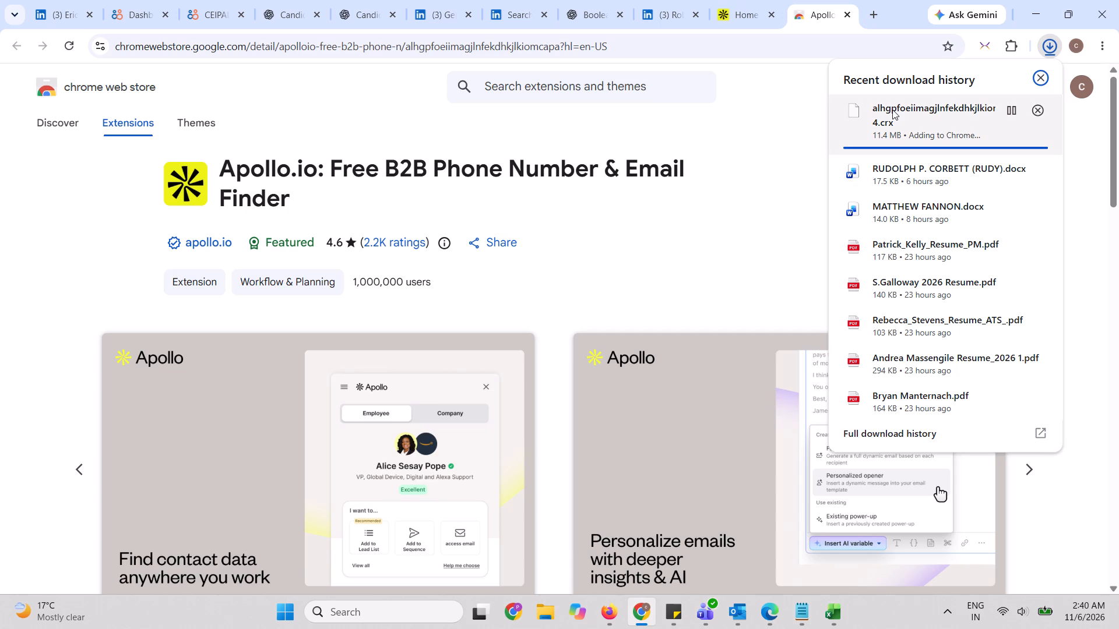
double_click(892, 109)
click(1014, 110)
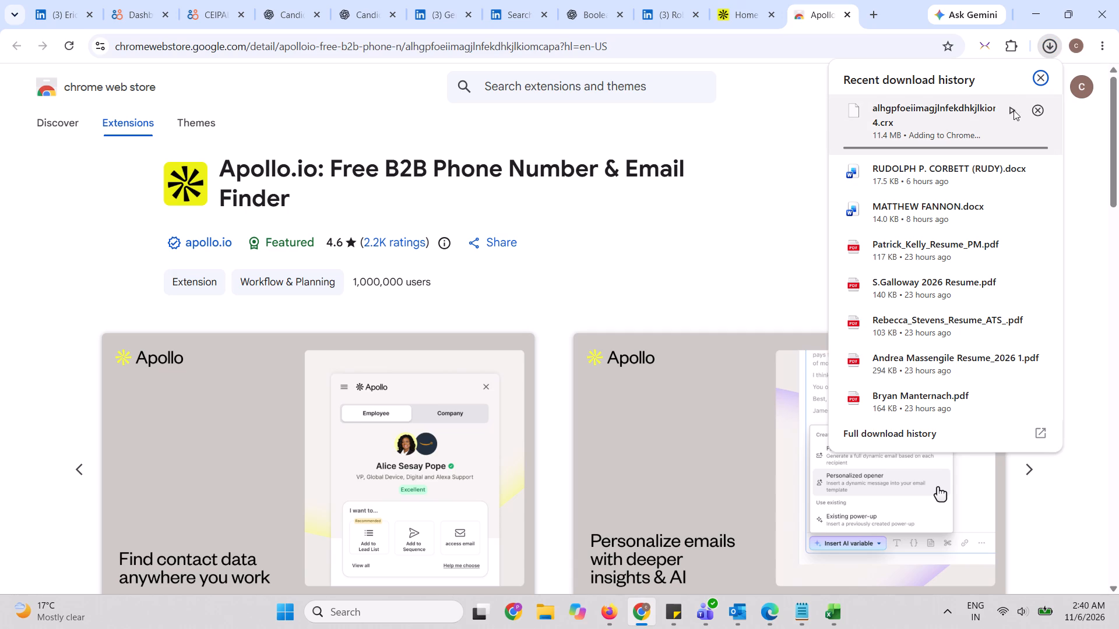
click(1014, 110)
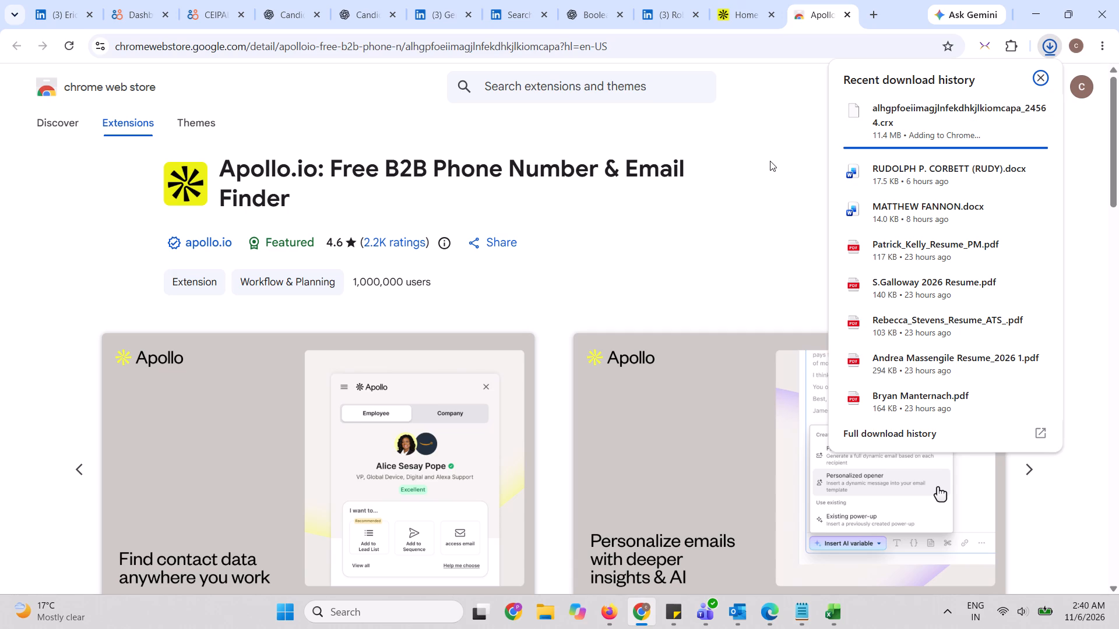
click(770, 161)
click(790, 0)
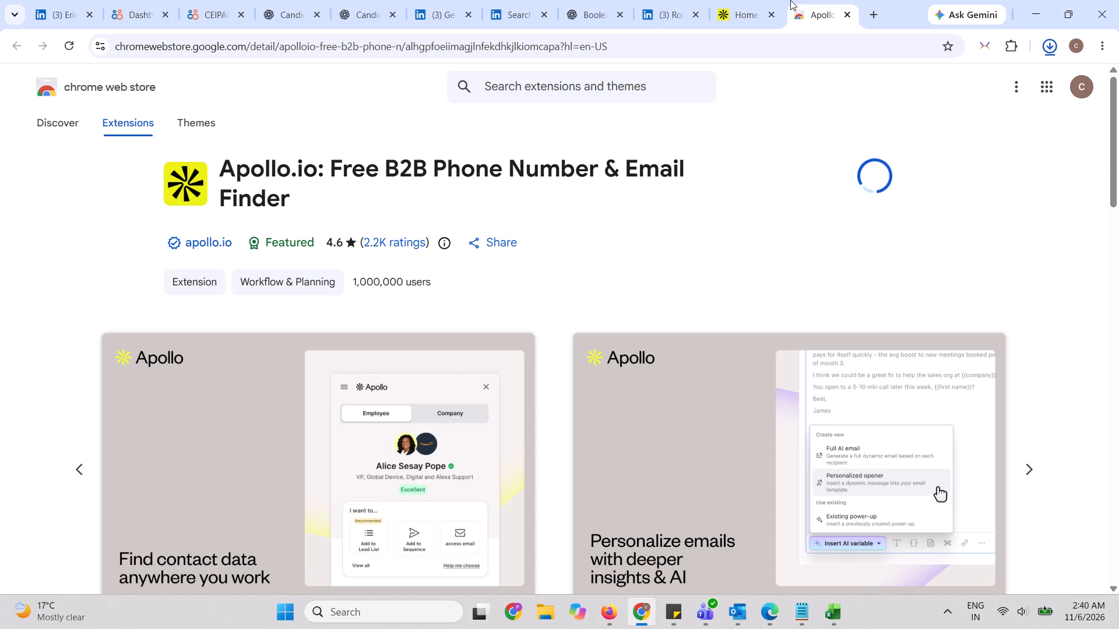
On the open LinkedIn profile page, draft a chat reply to "None right now": "Ok Thanks for letting me know, please share if any".
click(664, 0)
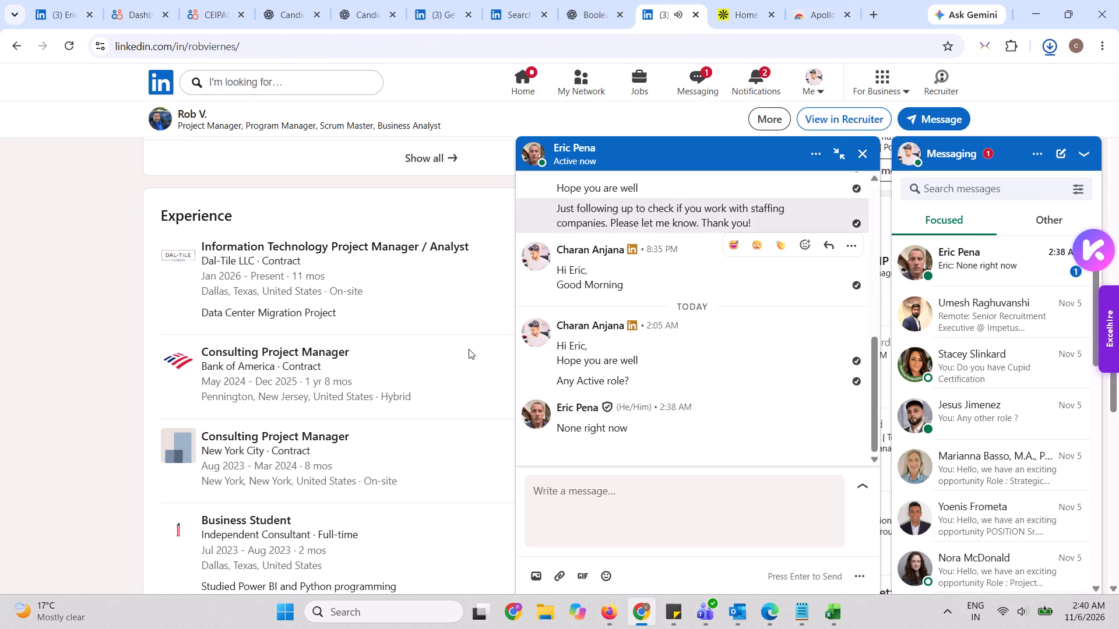
click(557, 504)
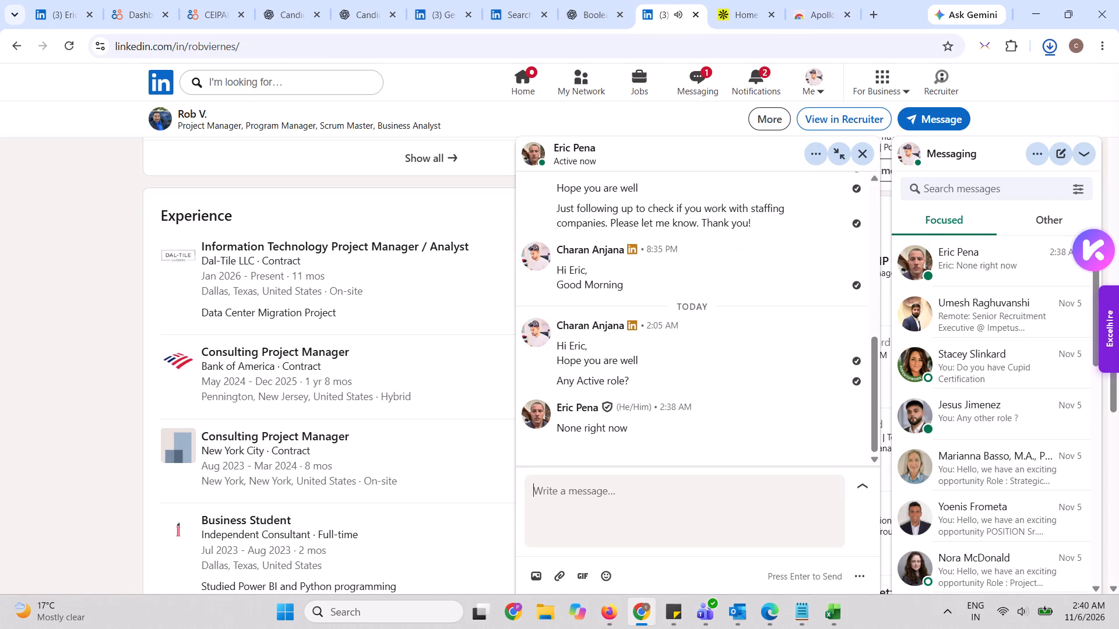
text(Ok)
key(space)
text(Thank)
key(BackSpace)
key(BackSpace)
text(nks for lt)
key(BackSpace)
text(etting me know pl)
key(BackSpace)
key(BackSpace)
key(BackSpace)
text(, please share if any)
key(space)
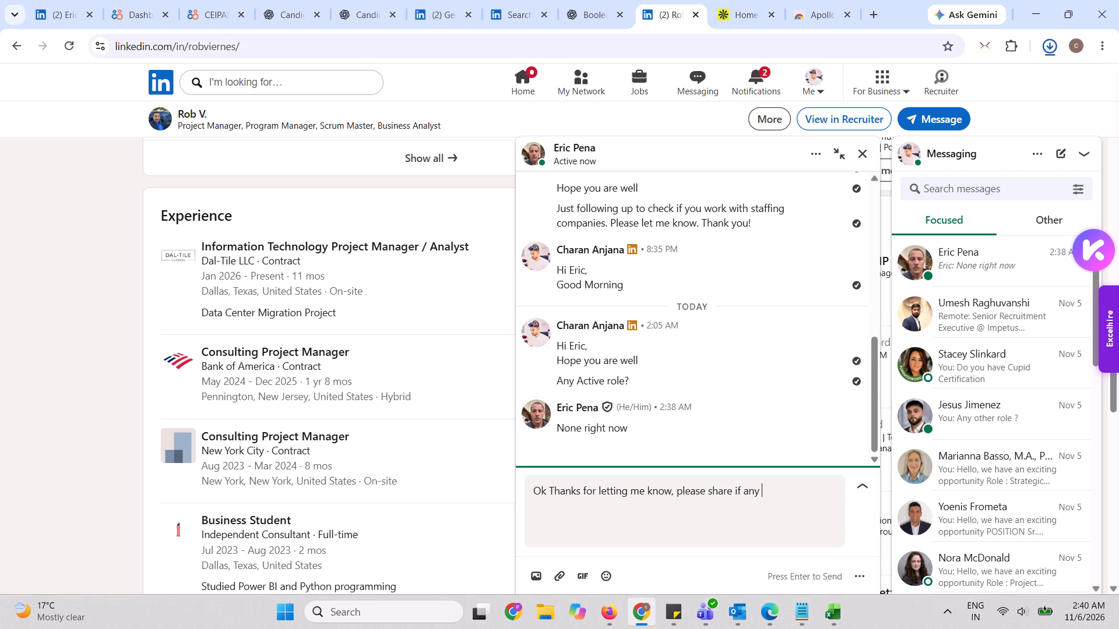
Change the drafted reply's ending to "please share if any role comes up.", send it, and close the chat.
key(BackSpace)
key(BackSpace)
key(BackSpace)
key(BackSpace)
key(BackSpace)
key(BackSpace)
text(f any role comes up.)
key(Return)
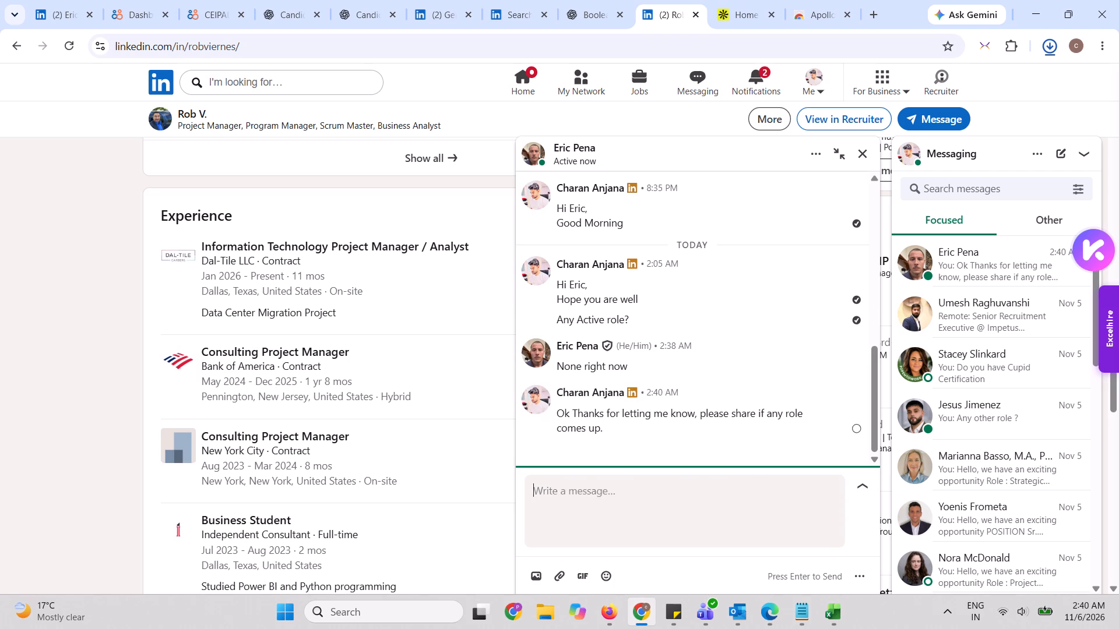
click(861, 149)
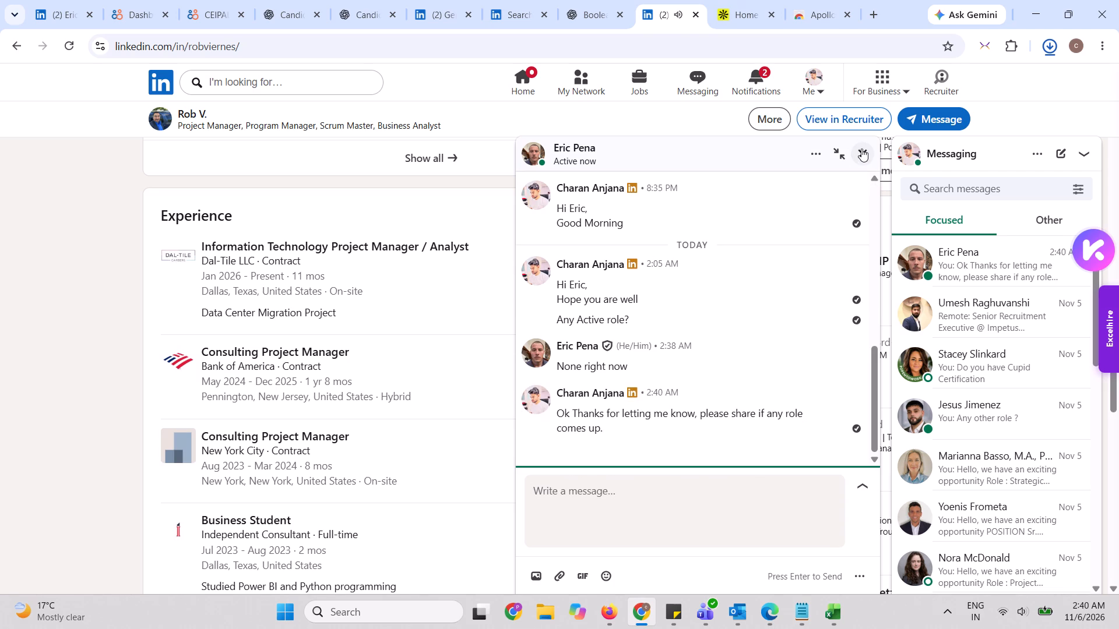
Open the LinkedIn notifications page to check the new notifications.
click(759, 94)
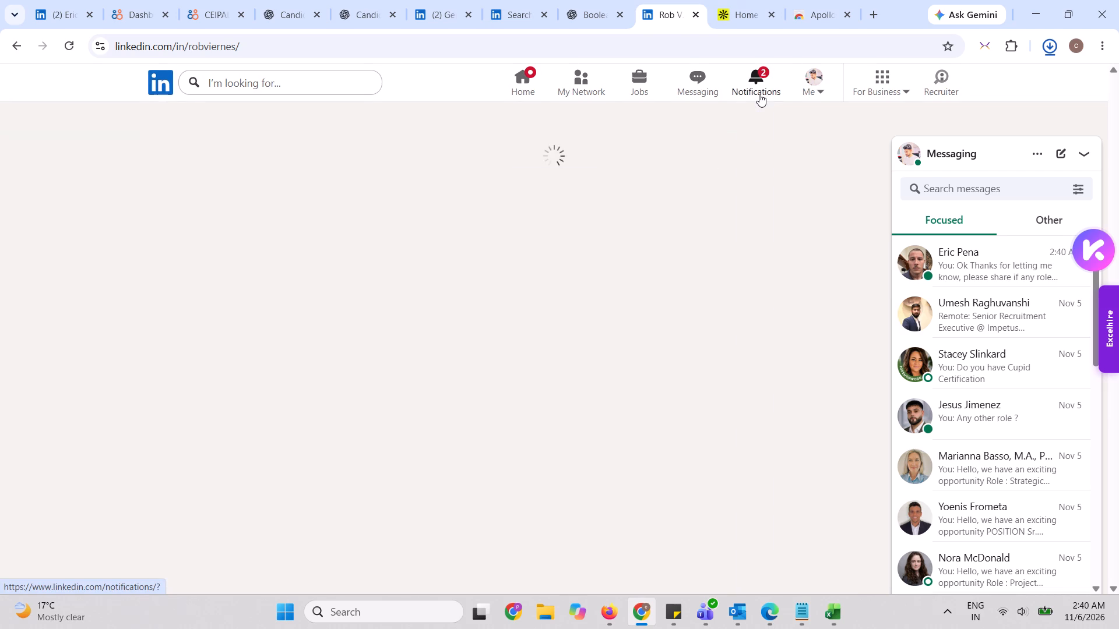
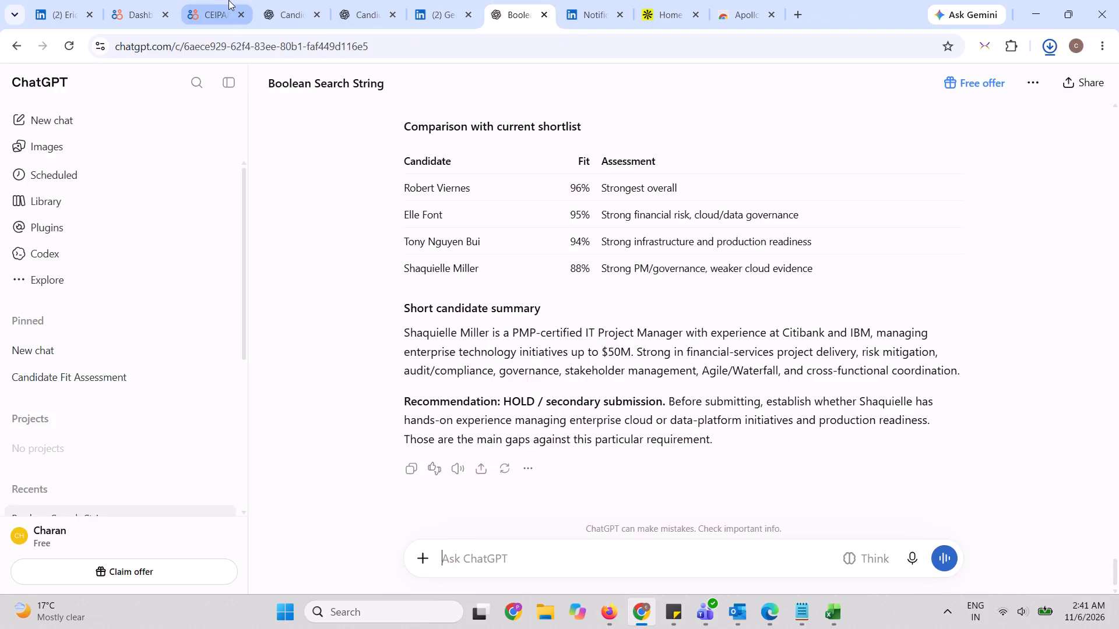
Return to the CEIPAL Dice candidate search results and go to page 2 of the project manager candidates.
click(229, 0)
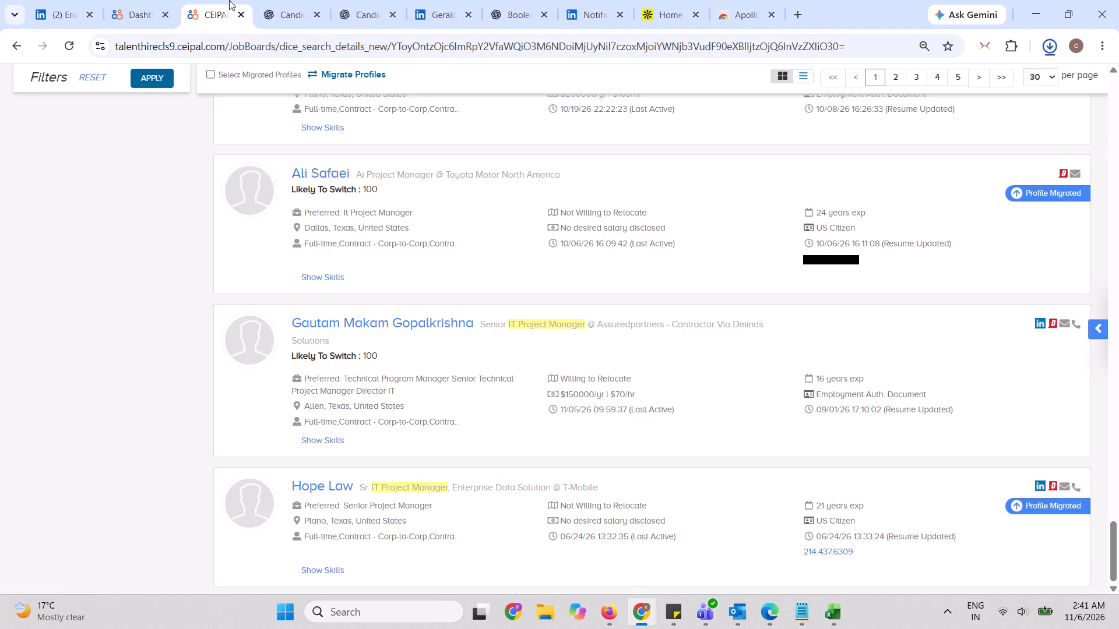
scroll(319, 240, up, 12)
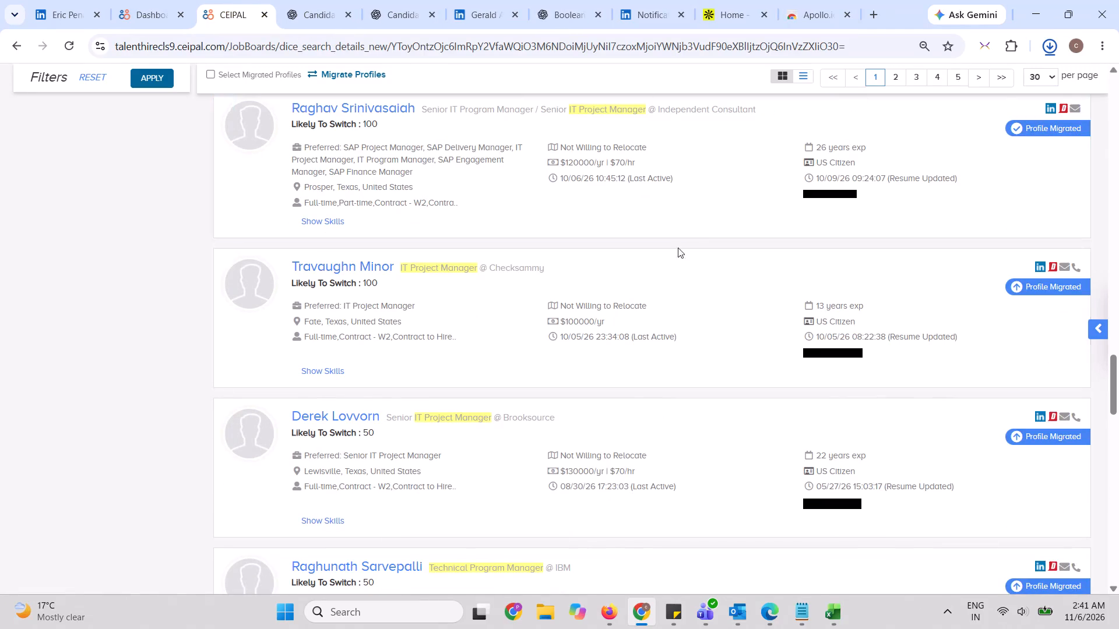
click(896, 77)
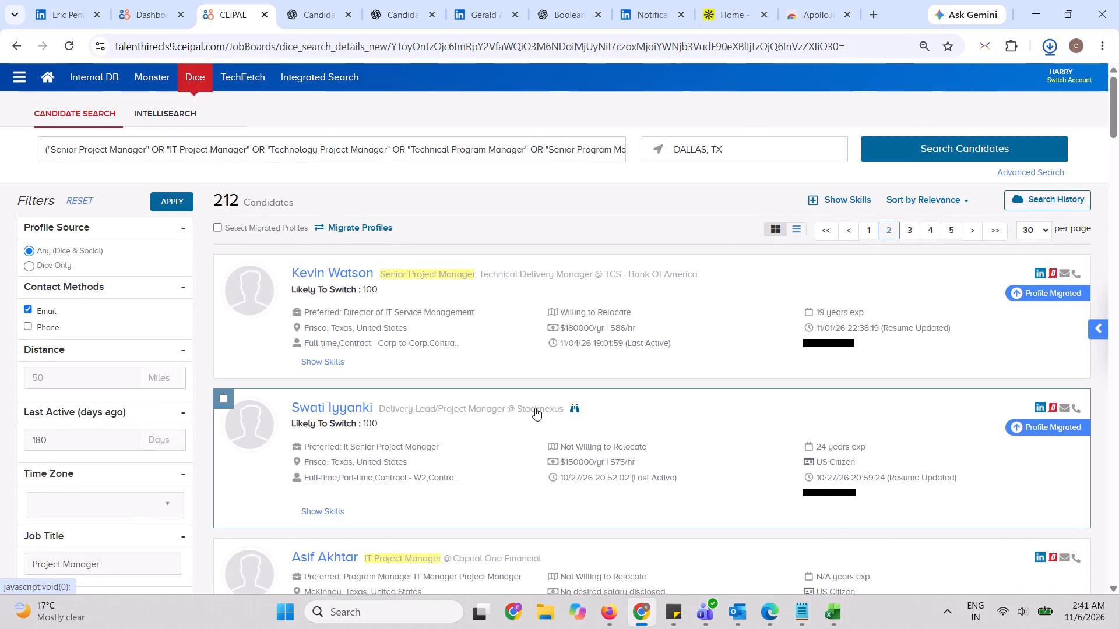
Review the project manager candidates on page 2 of the CEIPAL Dice search results for Dallas, TX.
scroll(535, 408, down, 2)
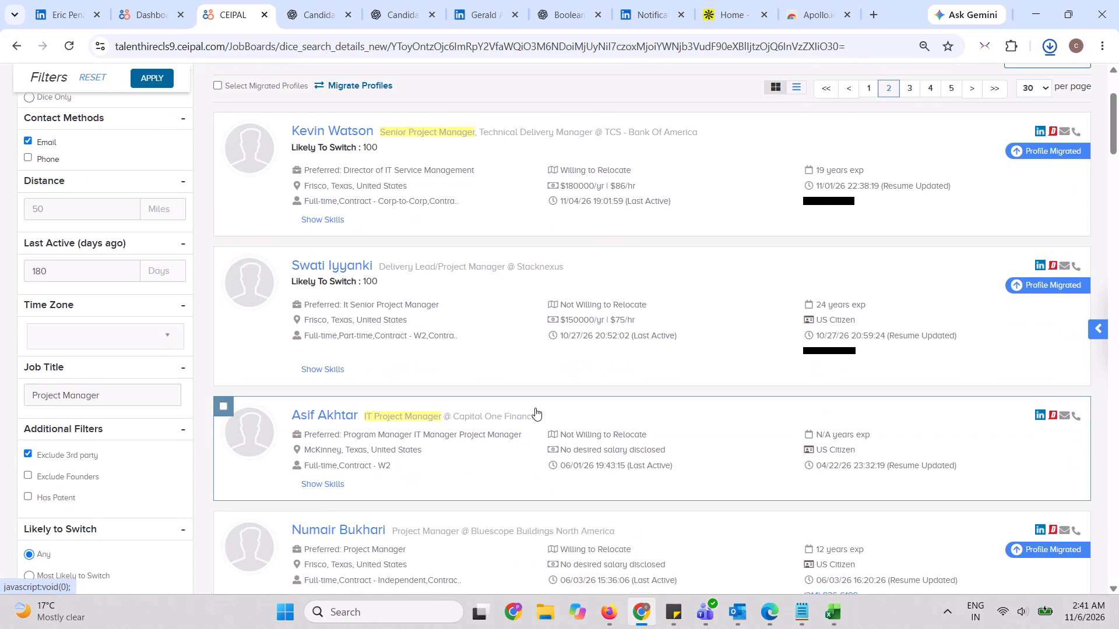
scroll(535, 408, down, 1)
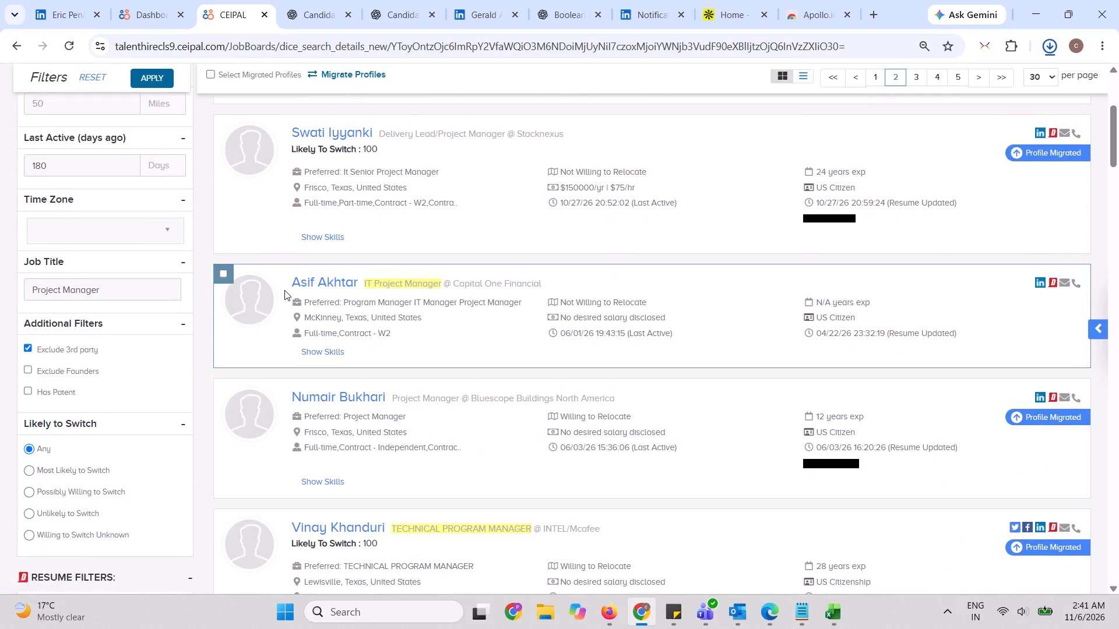
scroll(283, 286, down, 1)
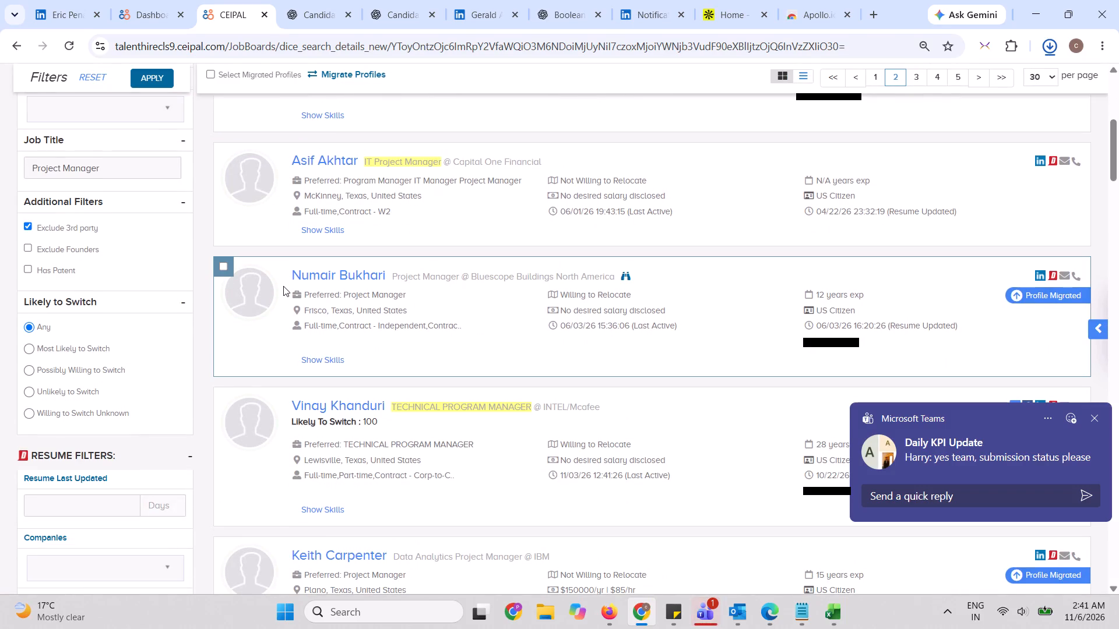
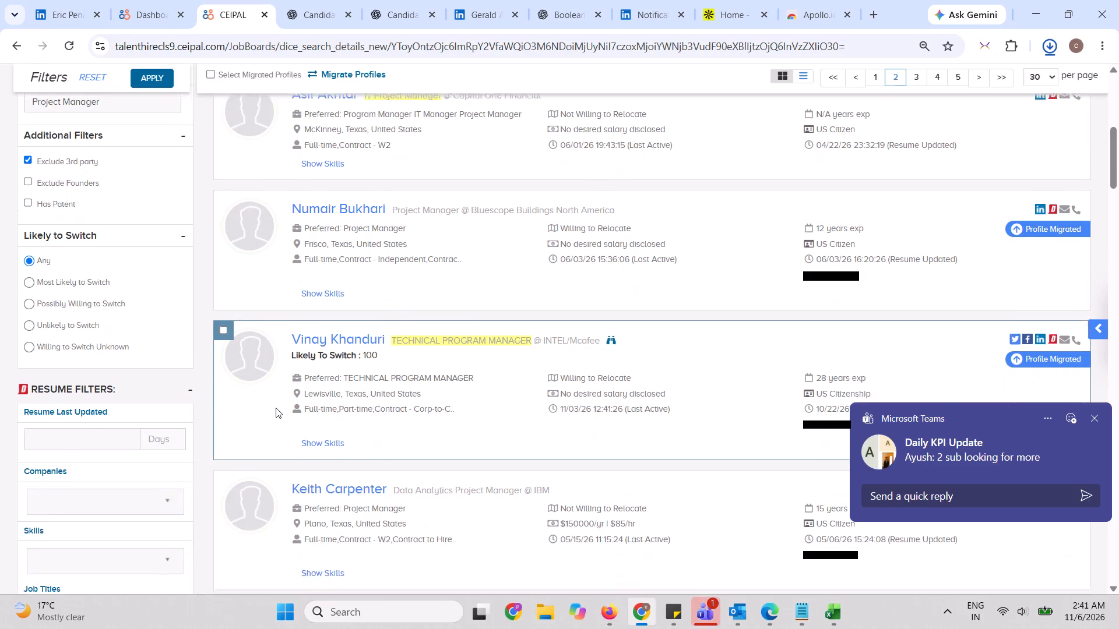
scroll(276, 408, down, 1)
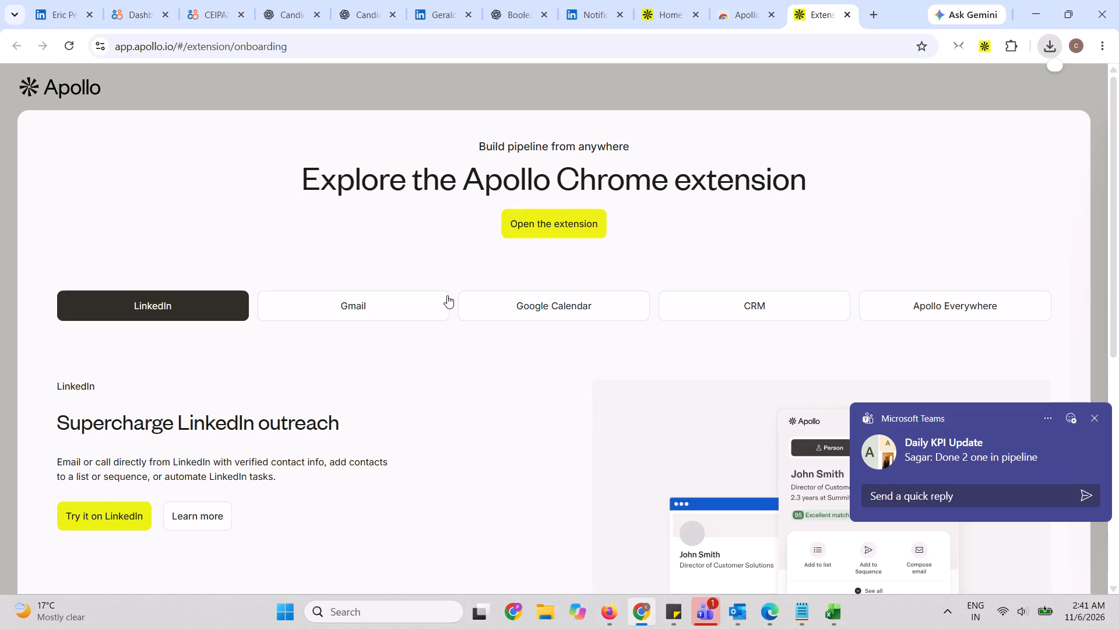
Open the Apollo.io extension from its onboarding page, dismiss the Teams notification, and launch the extension's LinkedIn trial.
click(547, 227)
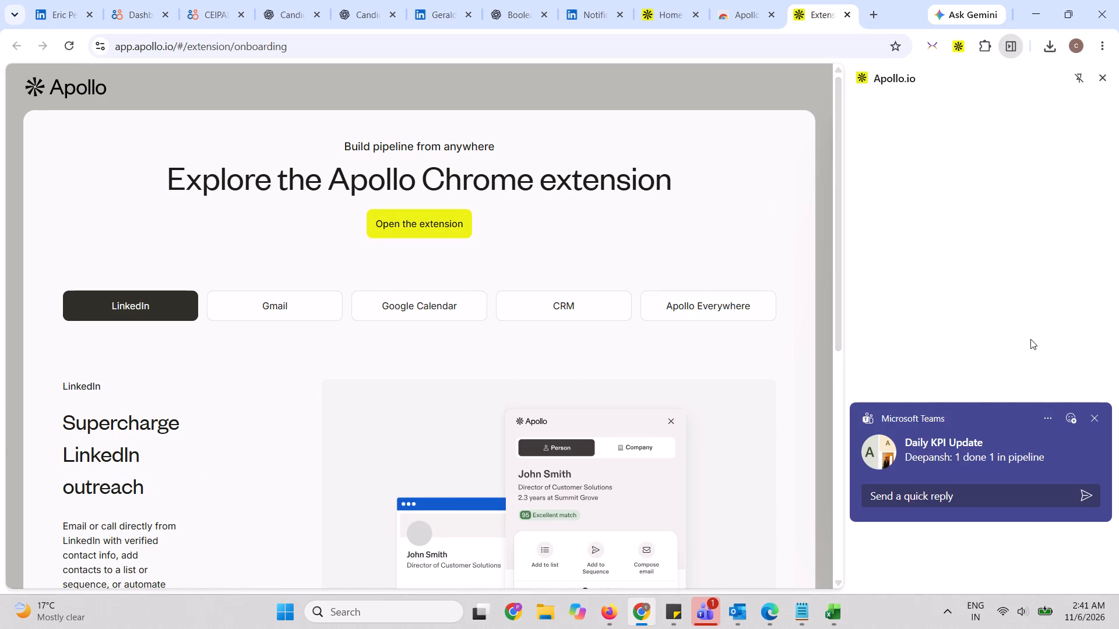
click(1095, 418)
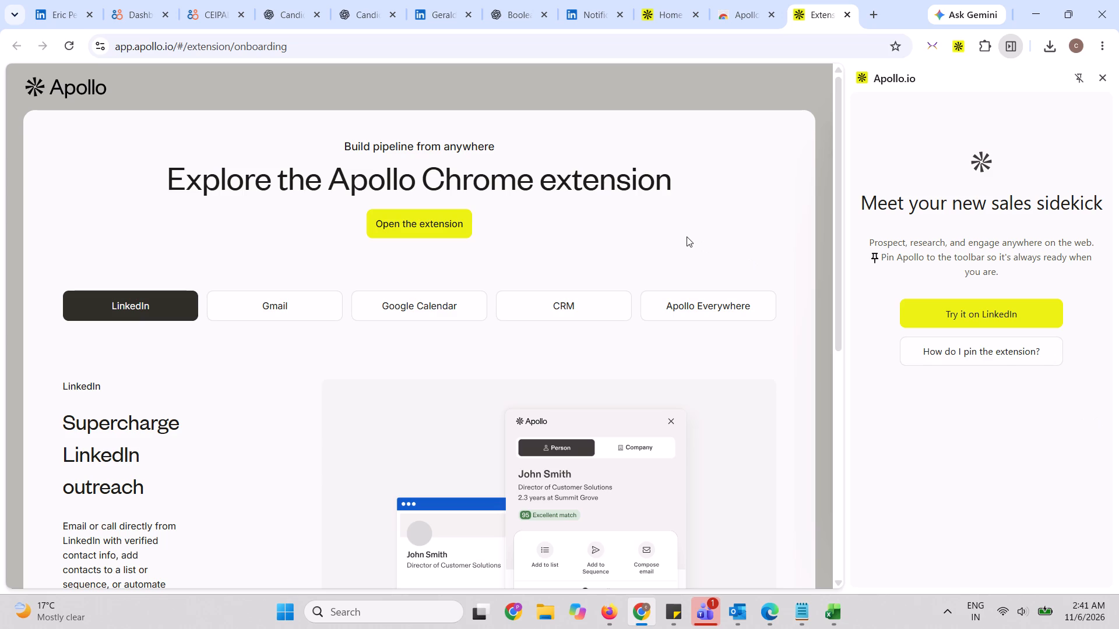
click(938, 320)
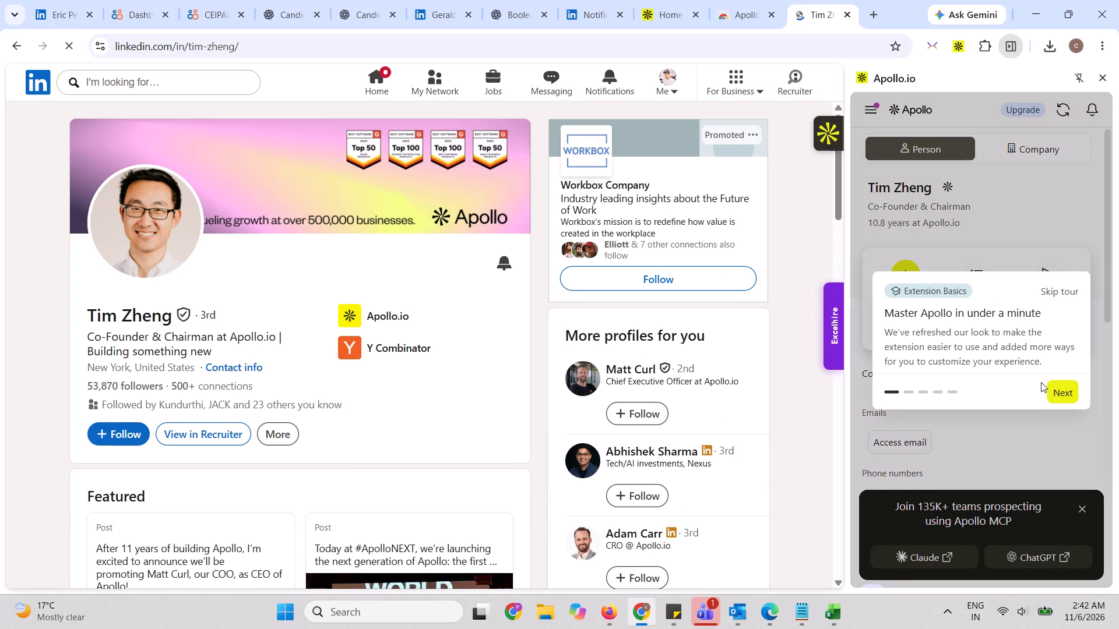
Go through all pages of the Apollo extension's Extension Basics tour and finish it.
triple_click(1061, 389)
double_click(1061, 389)
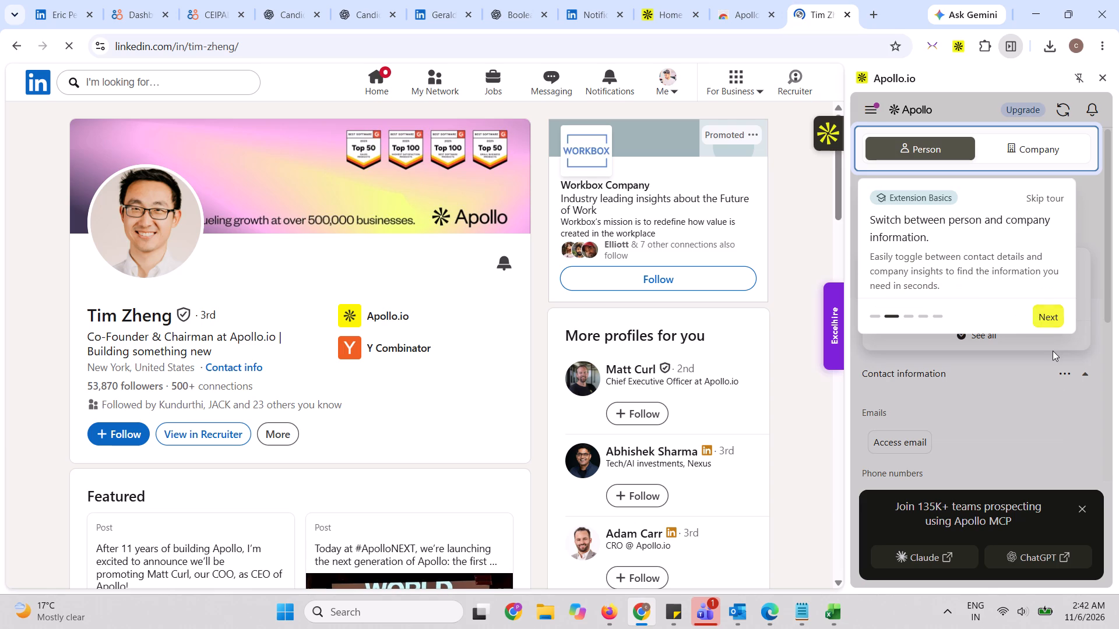
triple_click(1047, 316)
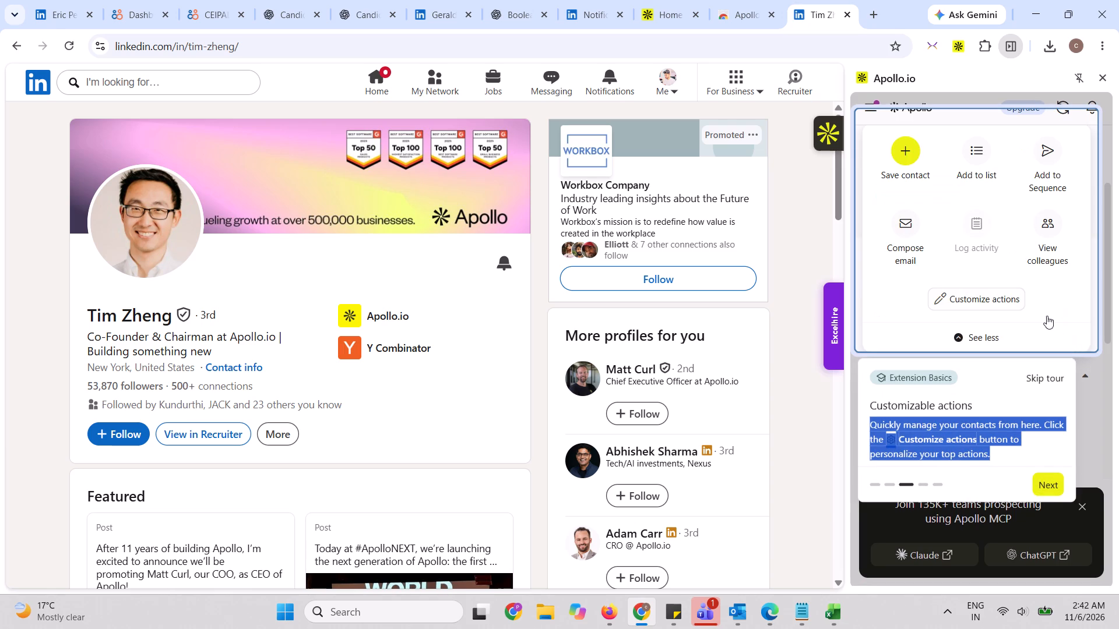
triple_click(1046, 487)
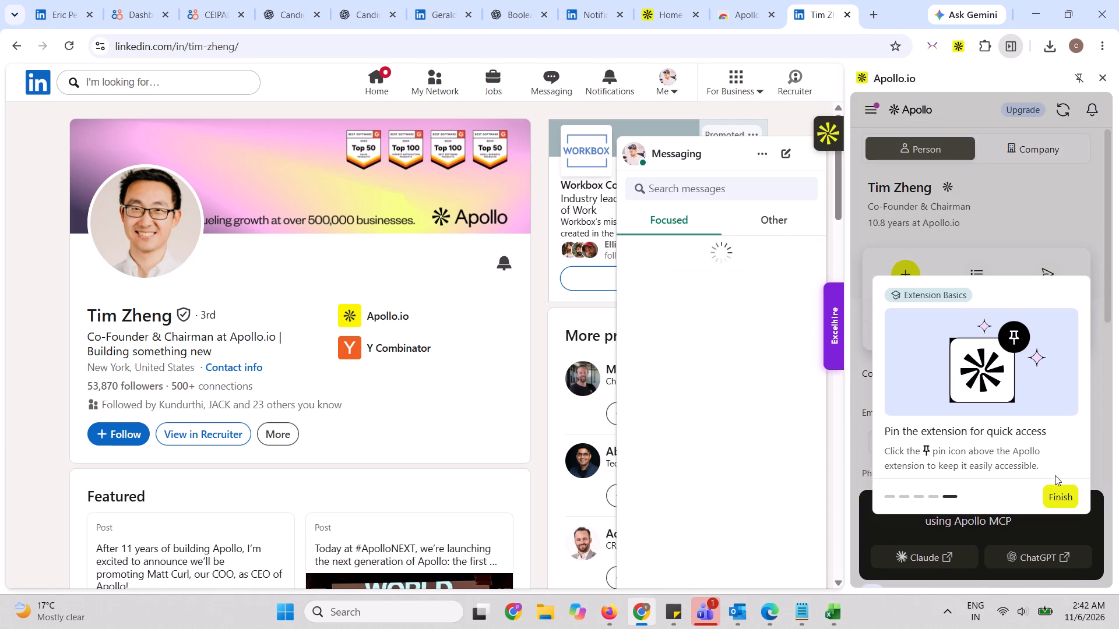
triple_click(1058, 486)
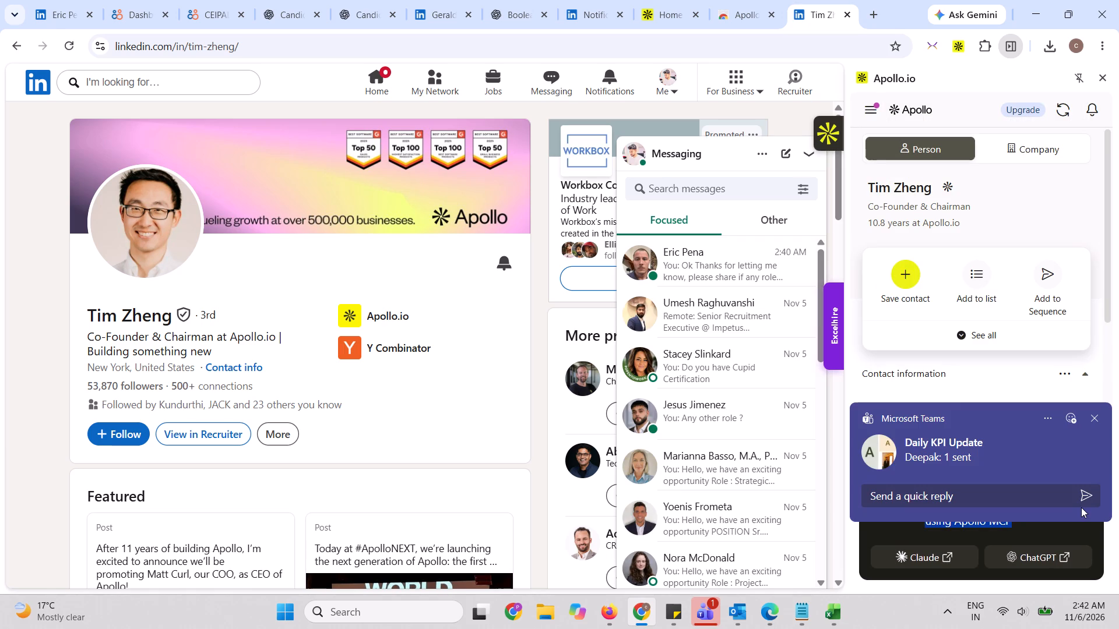
scroll(939, 275, up, 5)
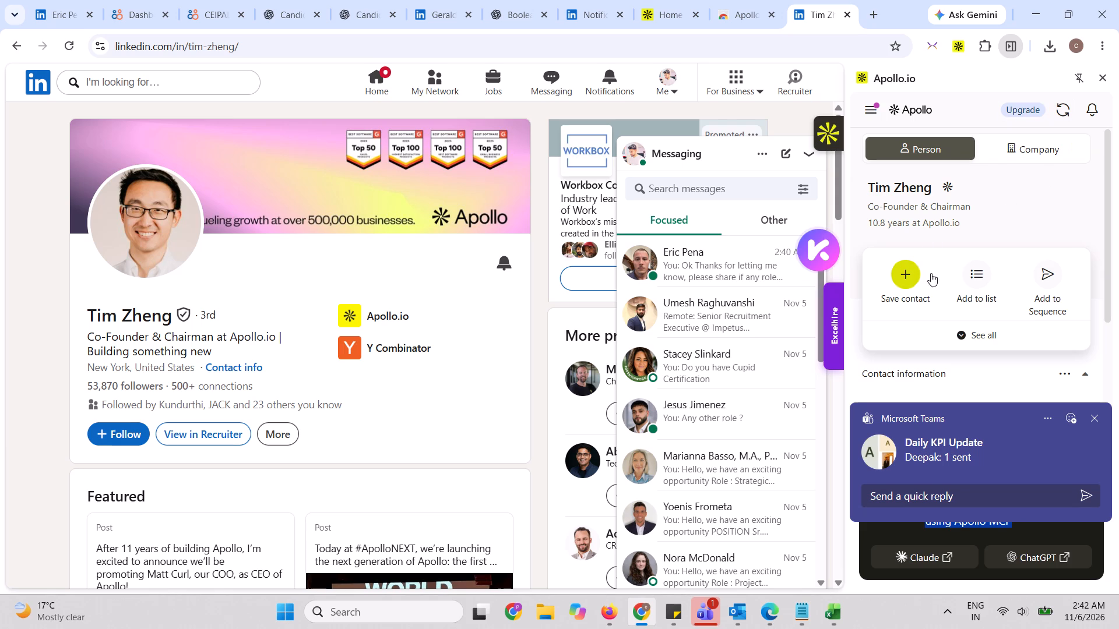
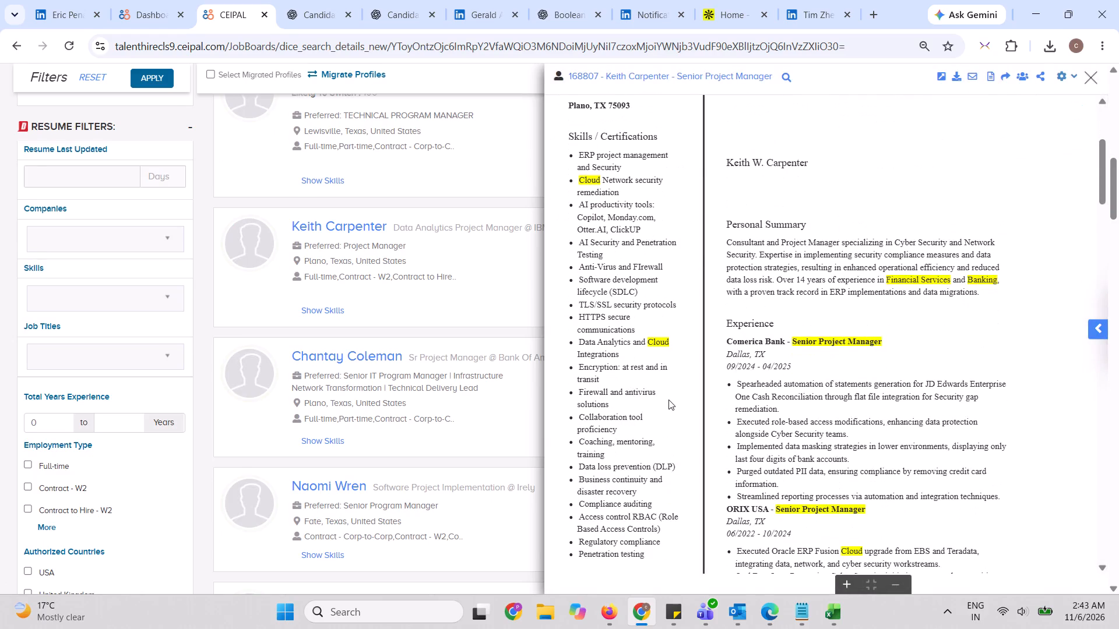
scroll(668, 400, up, 3)
drag(588, 277, 791, 518)
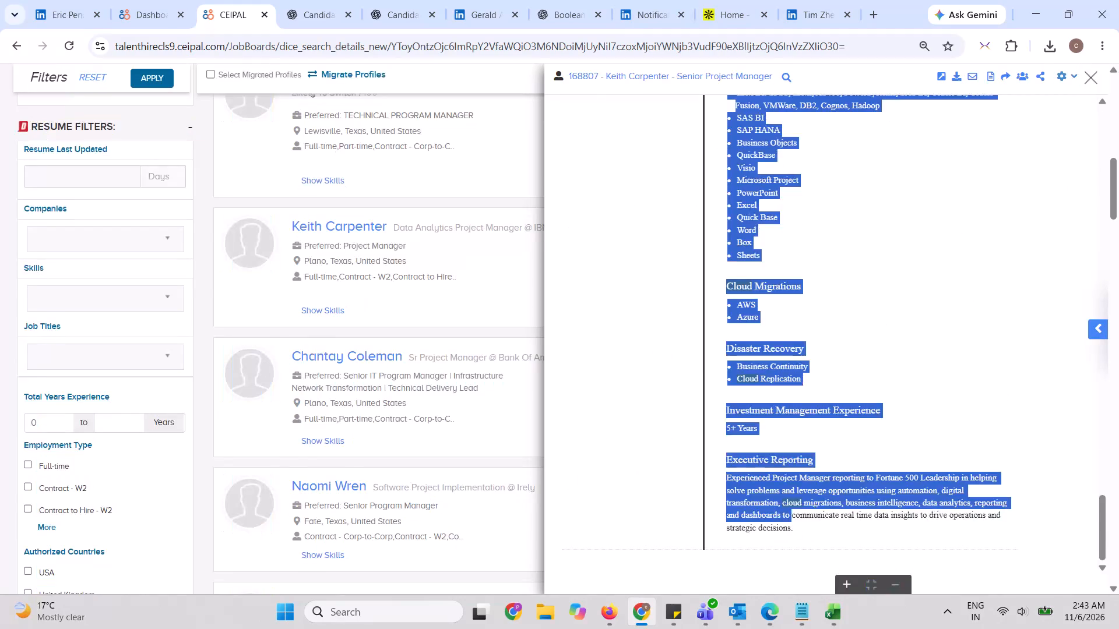
scroll(791, 518, up, 16)
click(792, 450)
scroll(792, 450, down, 1)
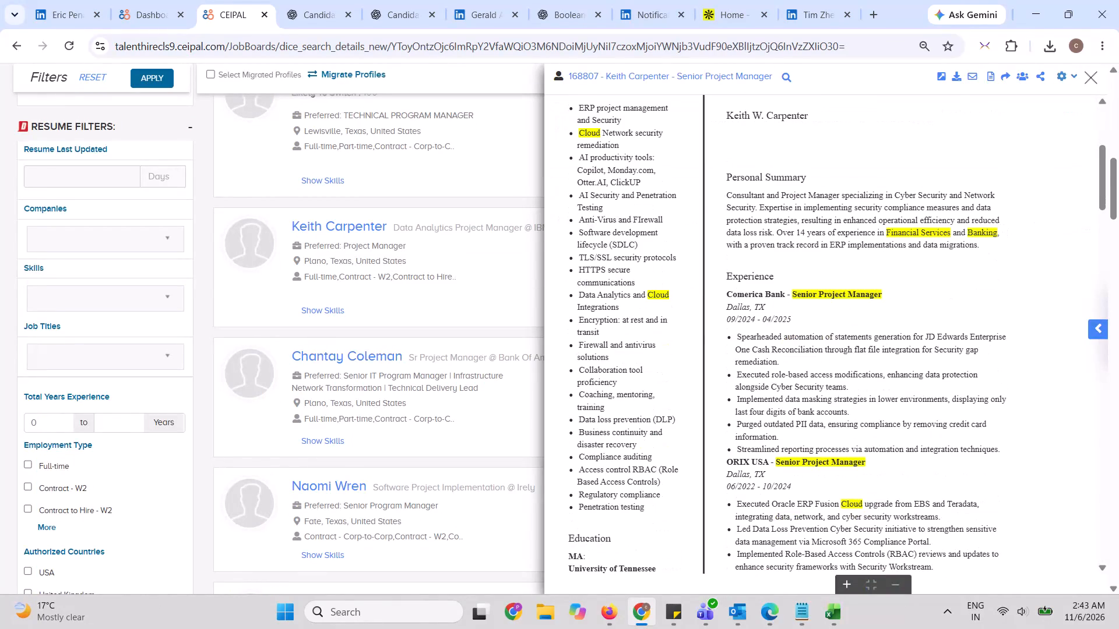
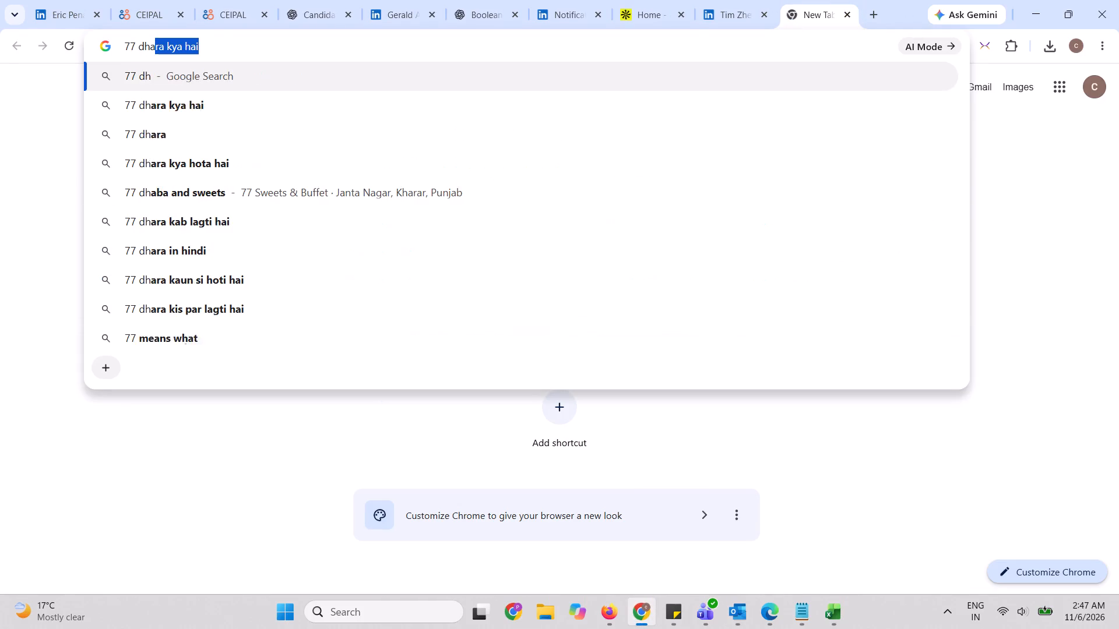
Search Google for "77 dhara kya hai".
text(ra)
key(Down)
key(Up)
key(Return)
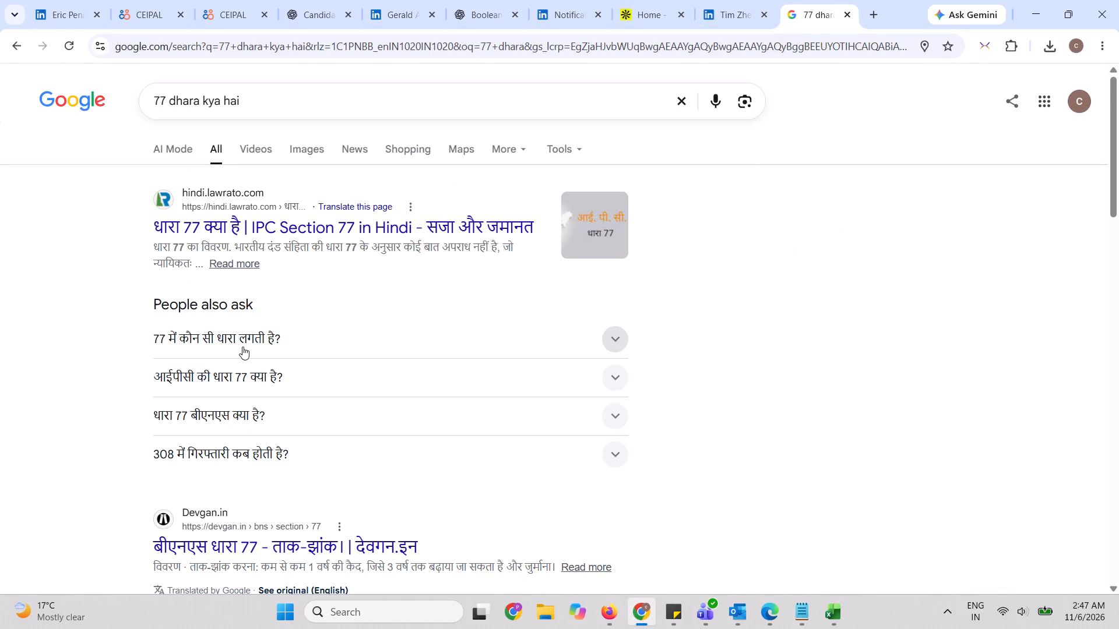
Read the full answer to "77 में कौन सी धारा लगती है?", look through the remaining results, and close the search page.
click(265, 340)
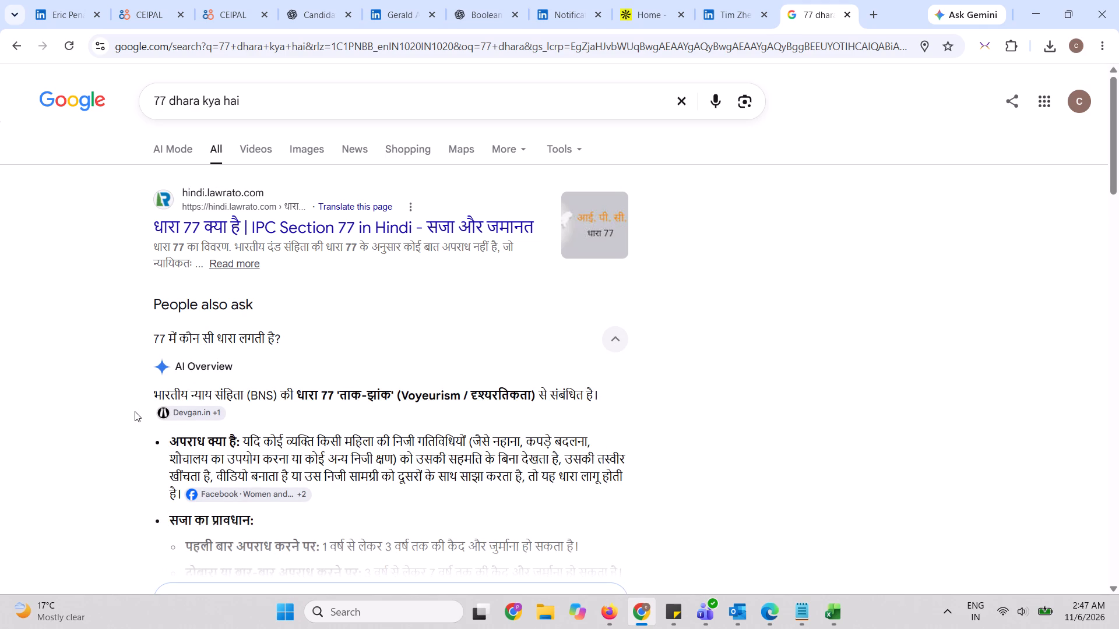
scroll(135, 411, down, 1)
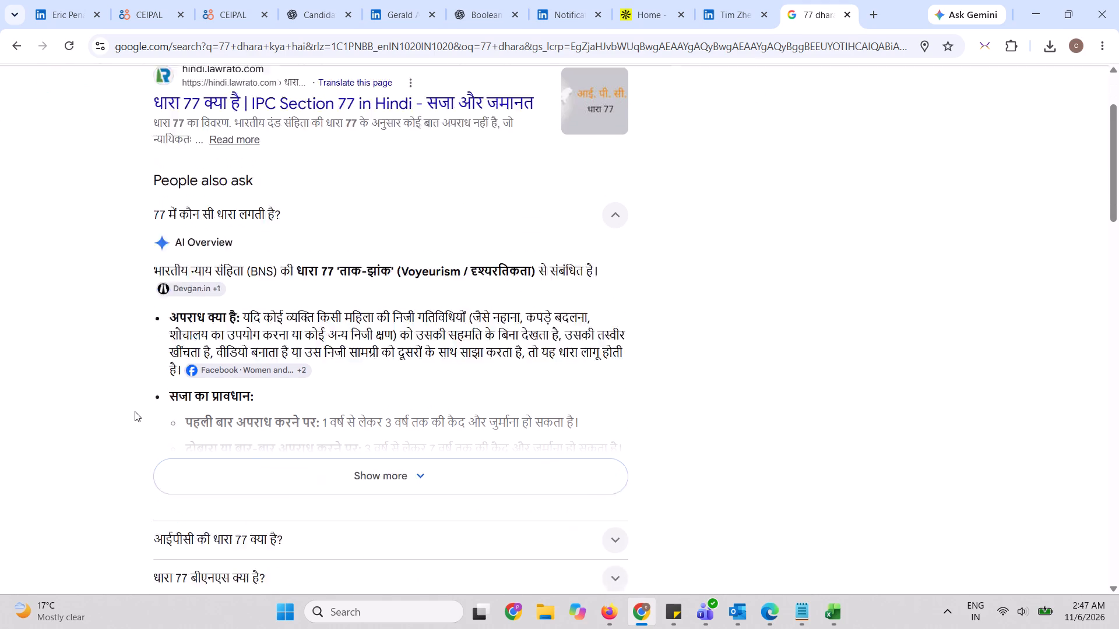
scroll(135, 411, down, 1)
click(282, 429)
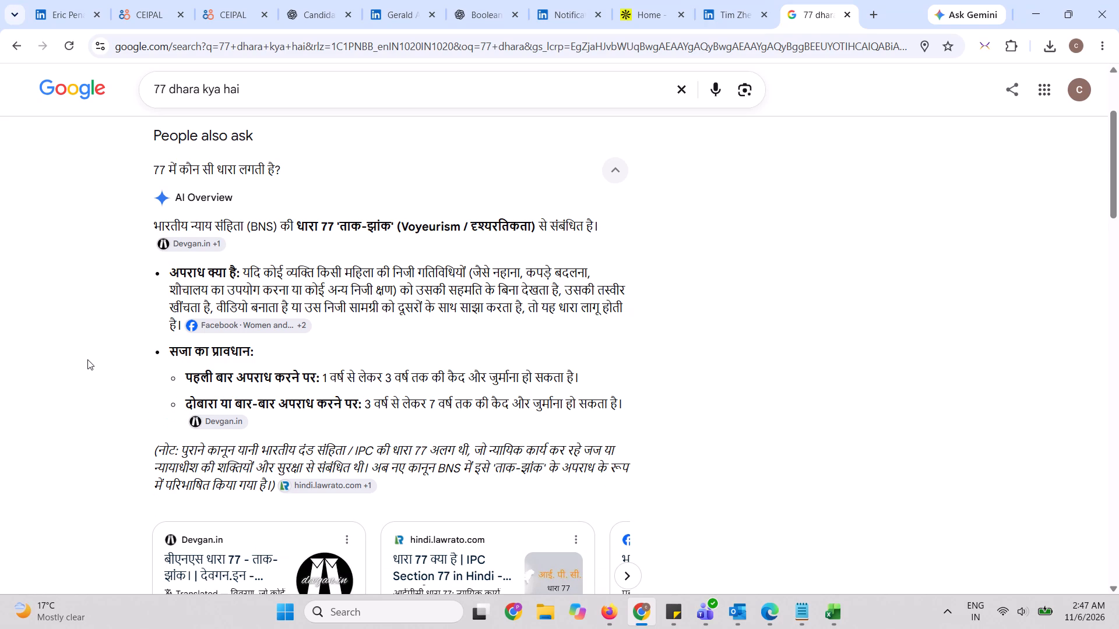
scroll(87, 359, down, 4)
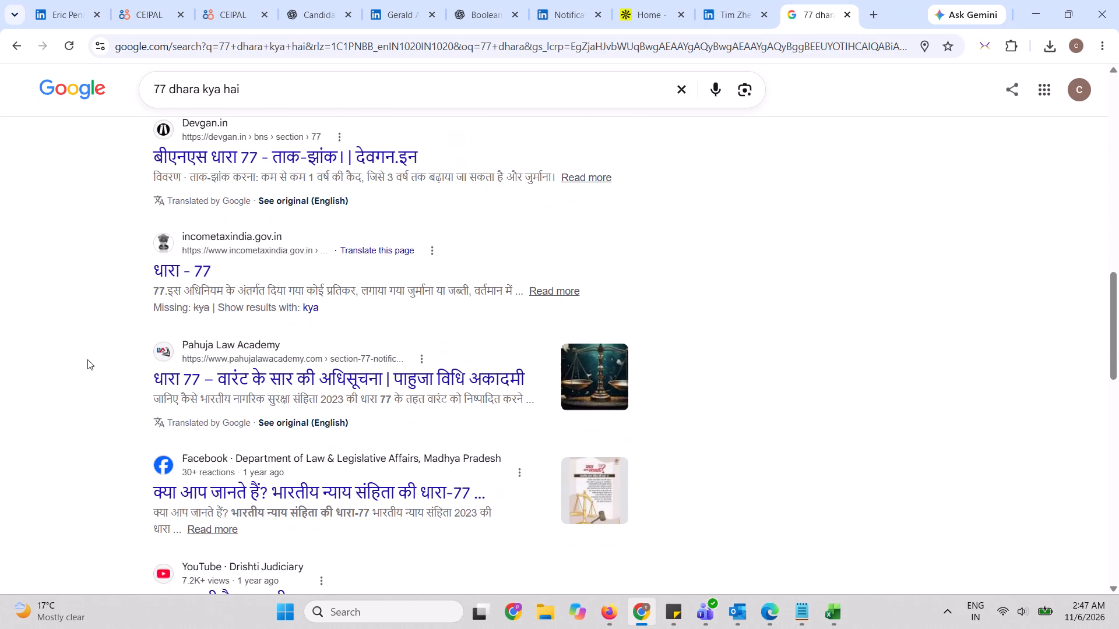
scroll(87, 359, down, 3)
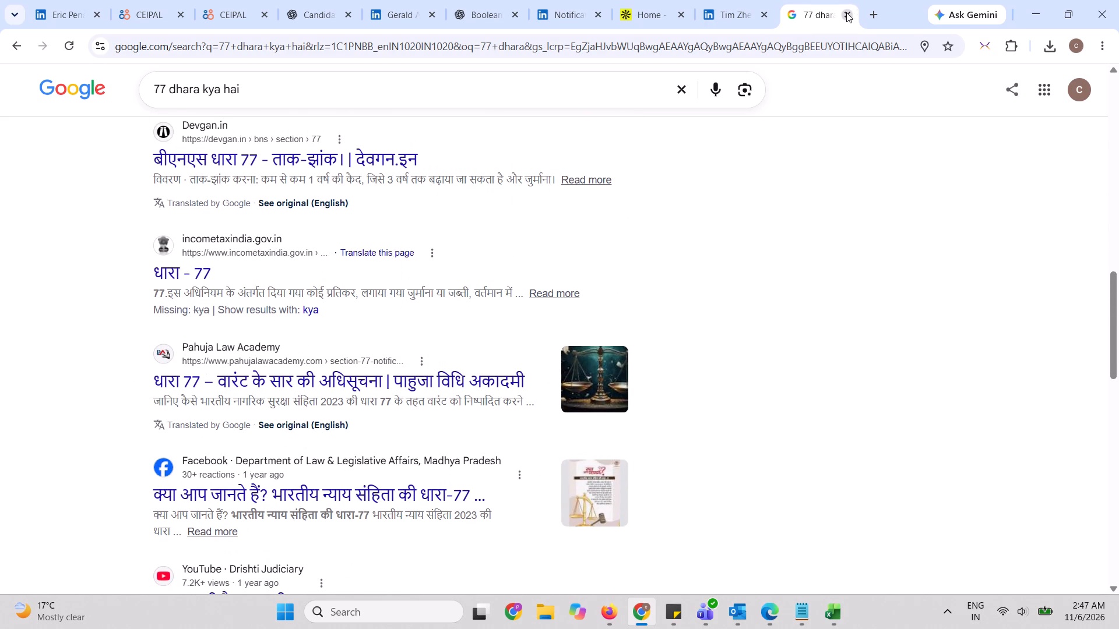
click(846, 12)
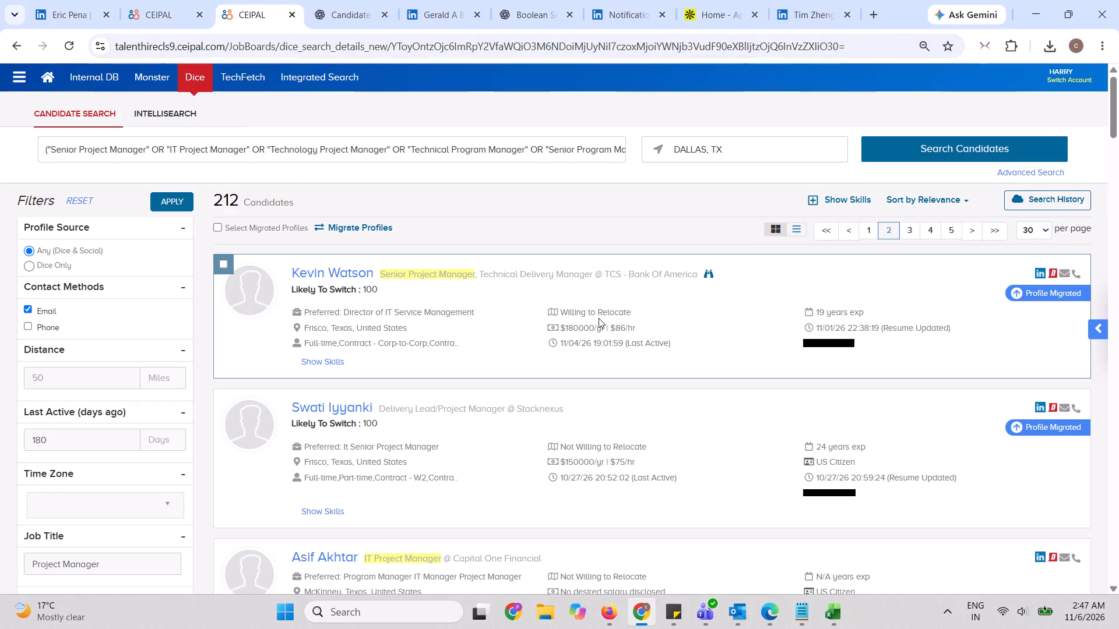
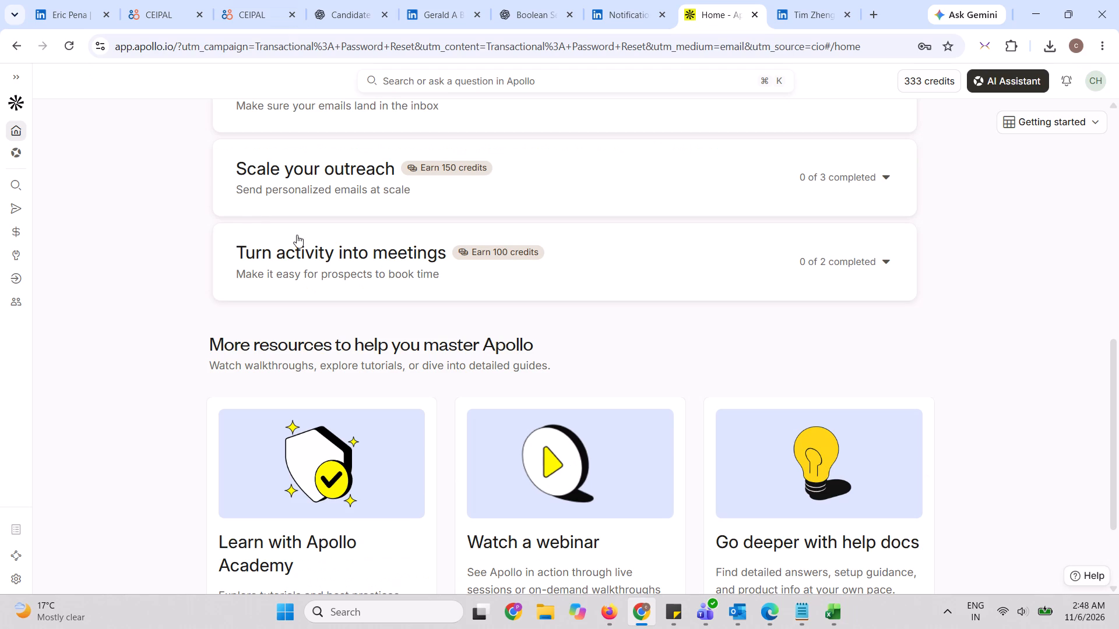
Look through the Get started with Apollo checklist and expand the Get your inbox ready to send tasks.
scroll(297, 235, up, 12)
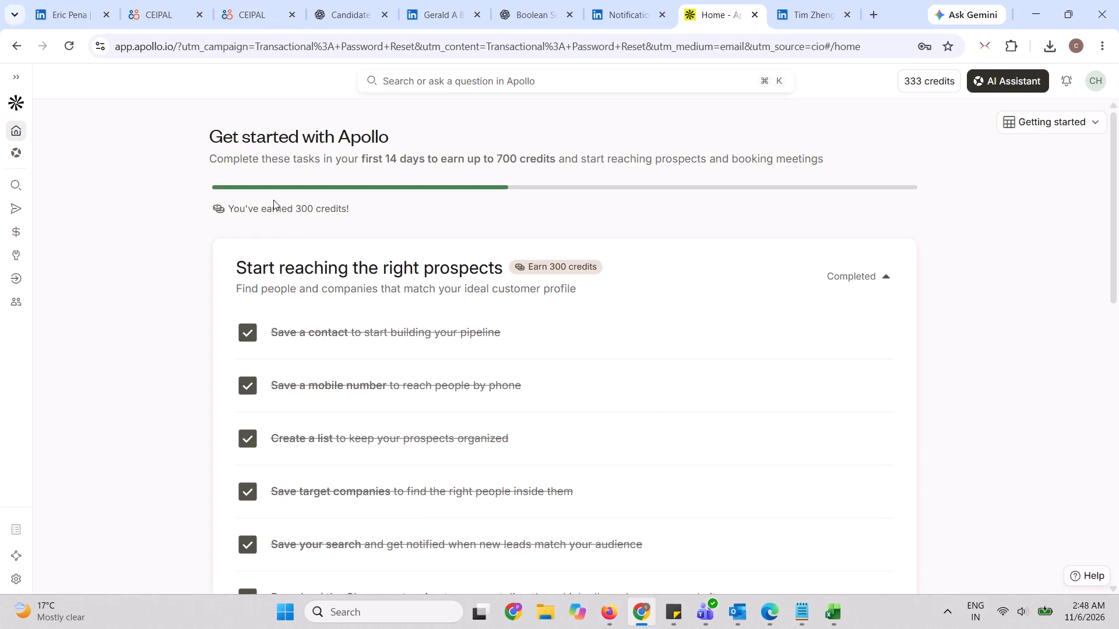
scroll(516, 268, down, 3)
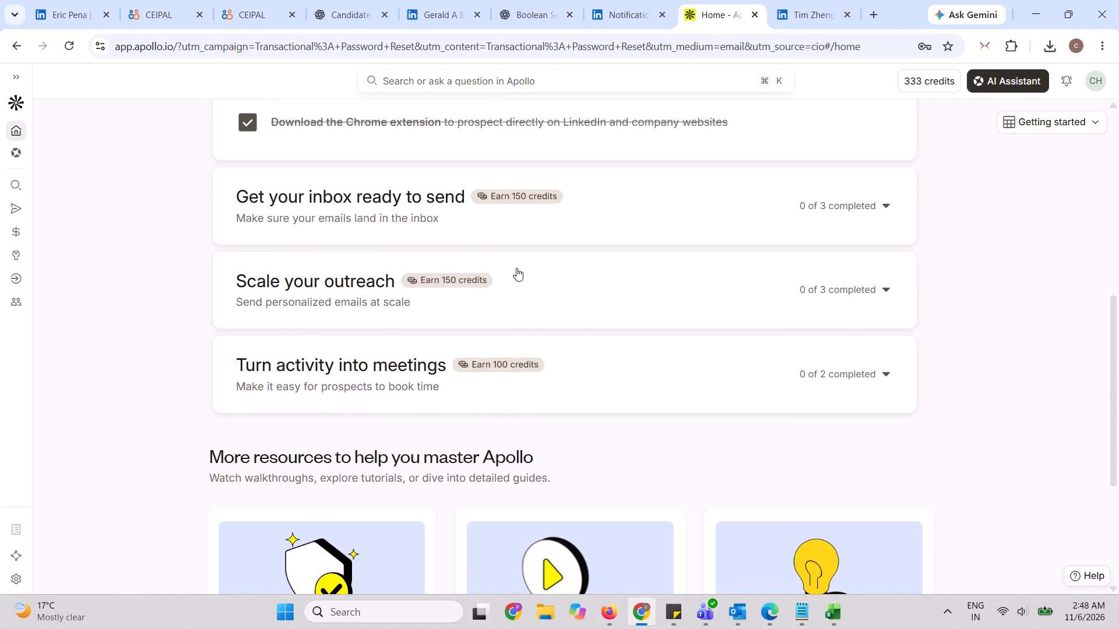
scroll(516, 268, down, 1)
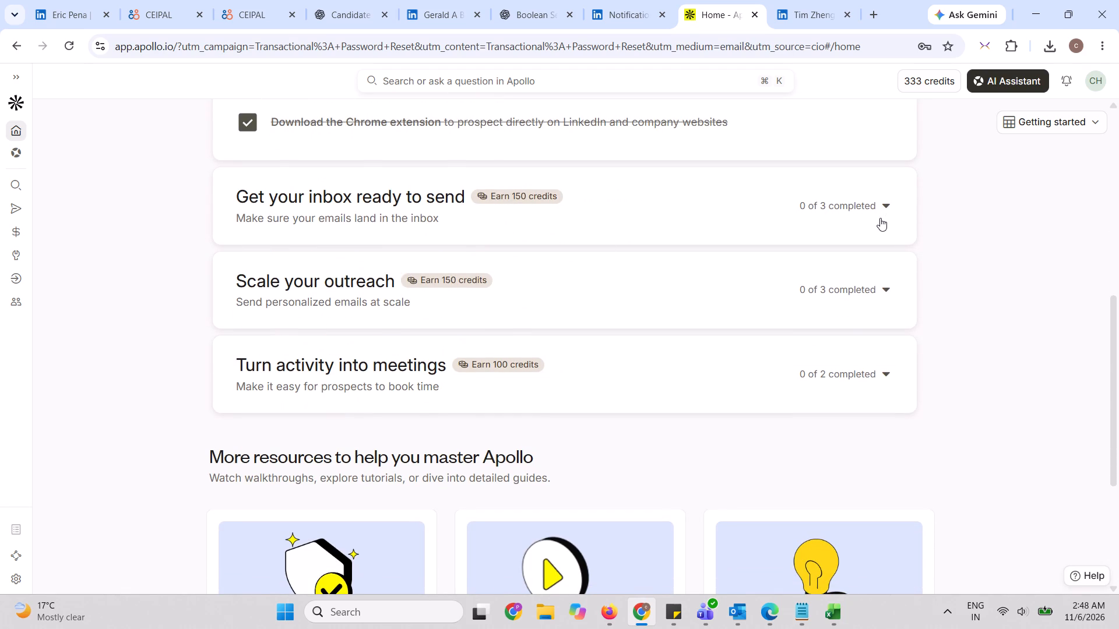
click(886, 207)
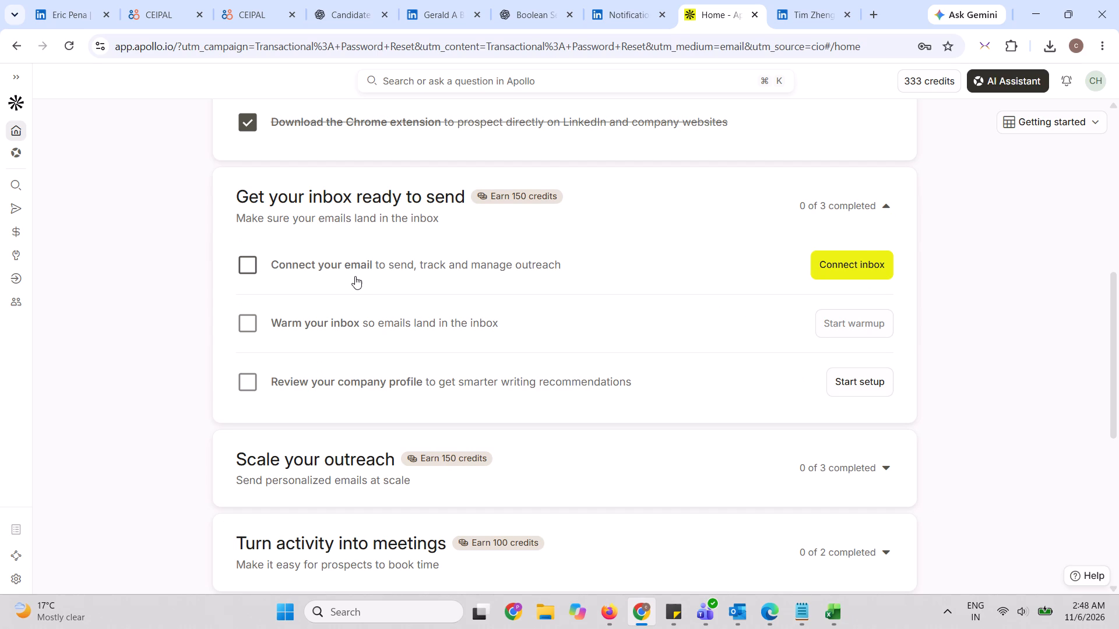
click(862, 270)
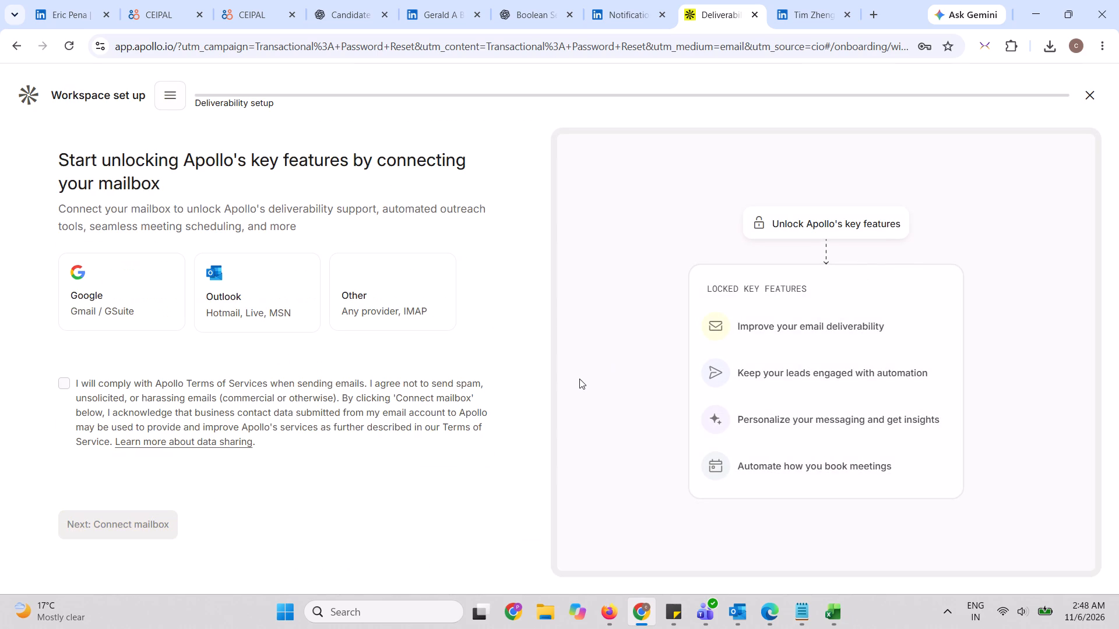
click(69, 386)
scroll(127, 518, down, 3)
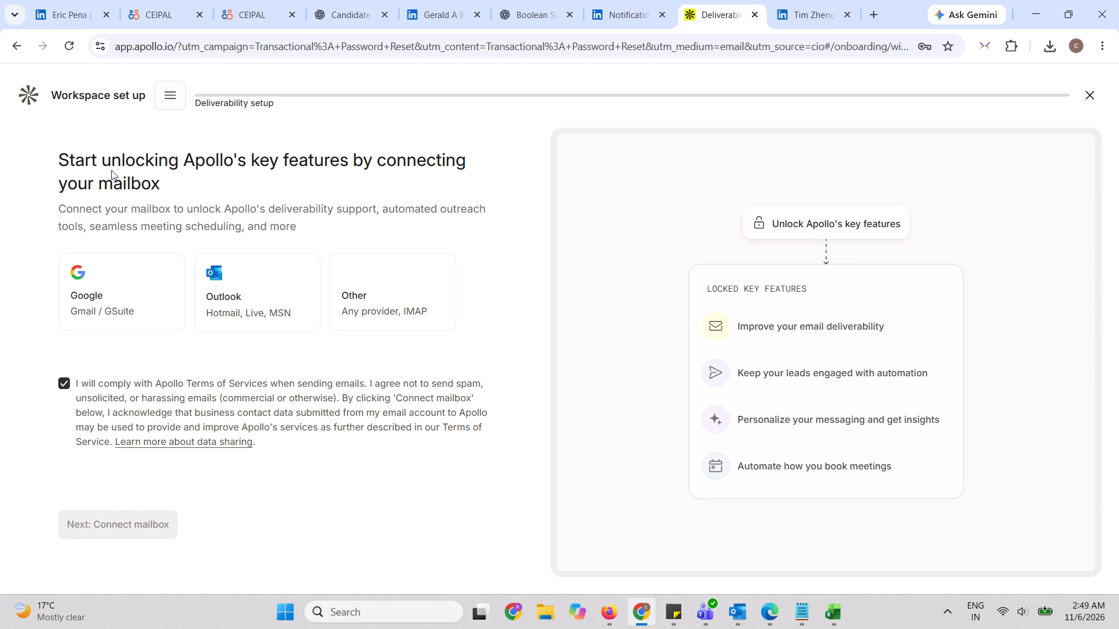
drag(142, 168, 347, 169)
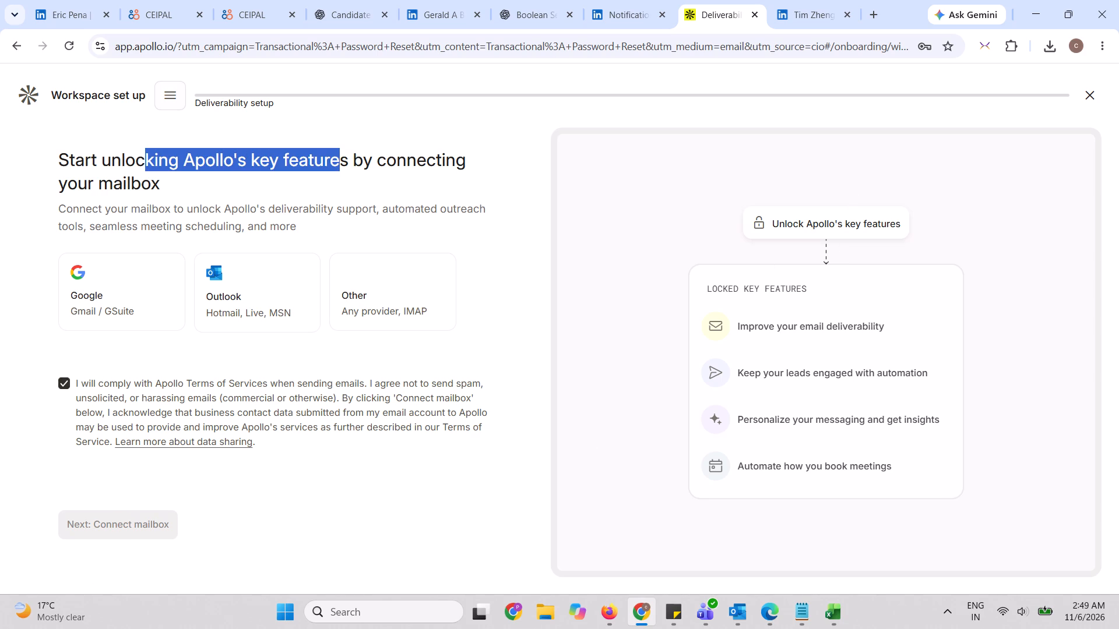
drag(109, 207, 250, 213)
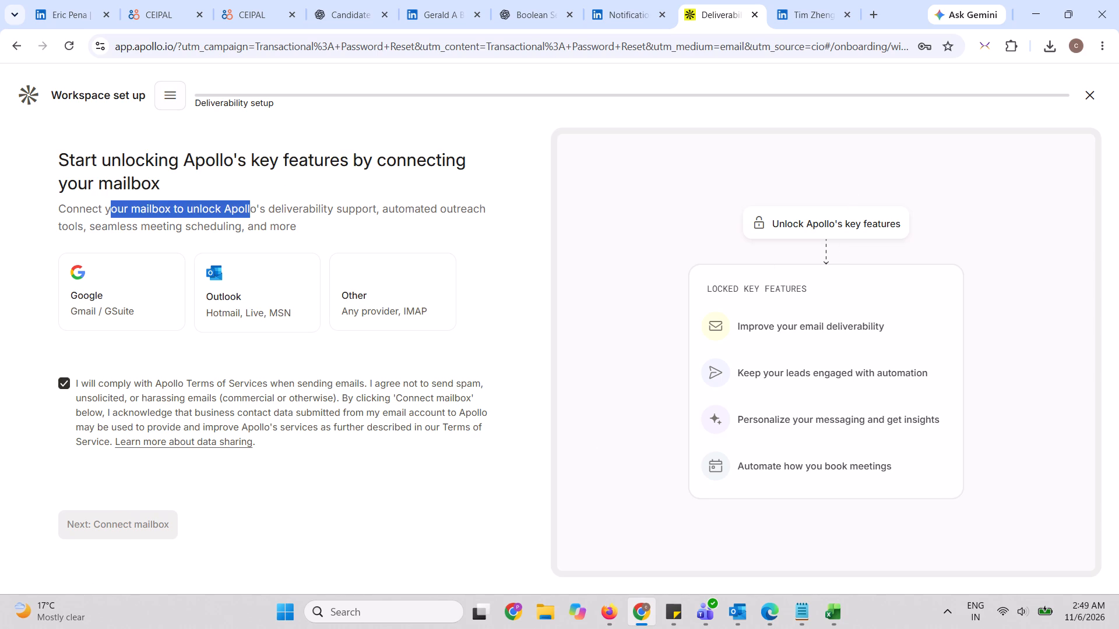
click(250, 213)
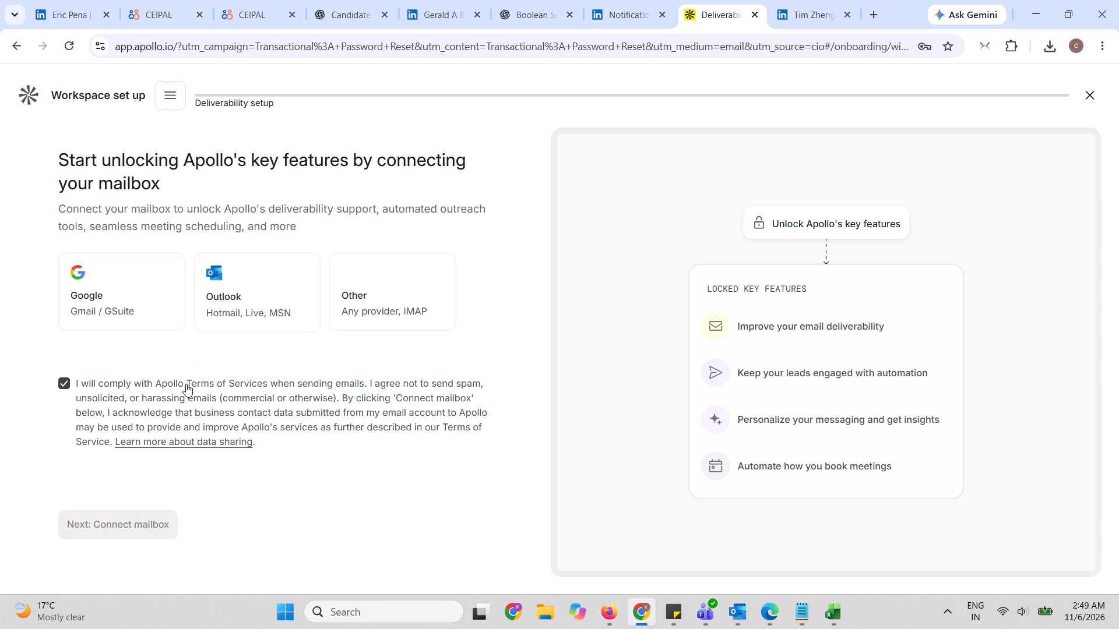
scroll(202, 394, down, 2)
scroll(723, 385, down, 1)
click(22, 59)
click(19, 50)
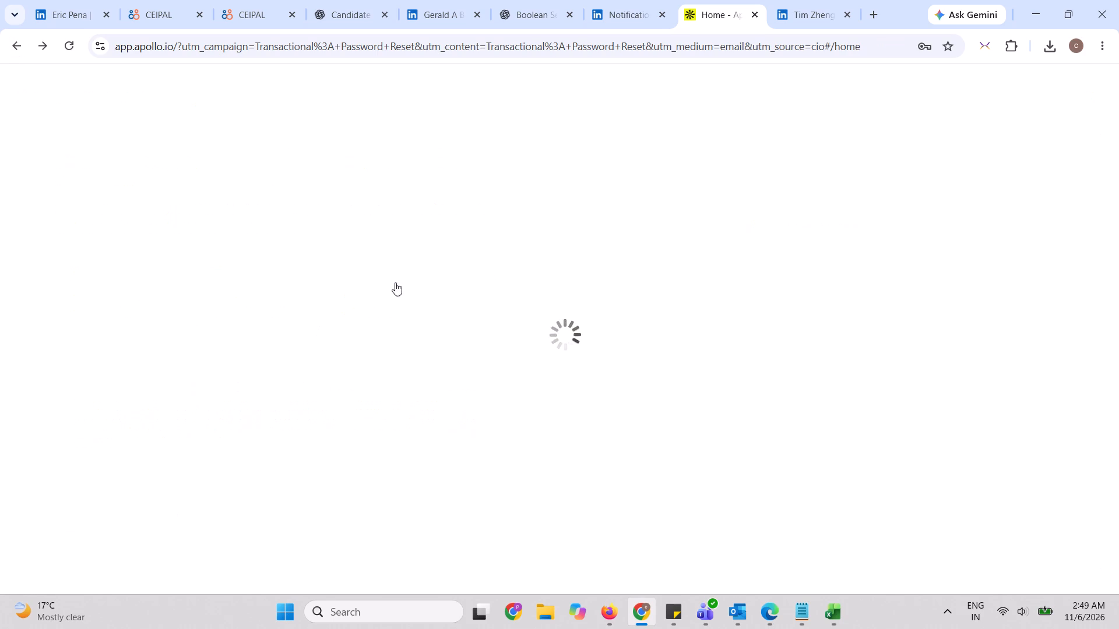
scroll(395, 282, down, 2)
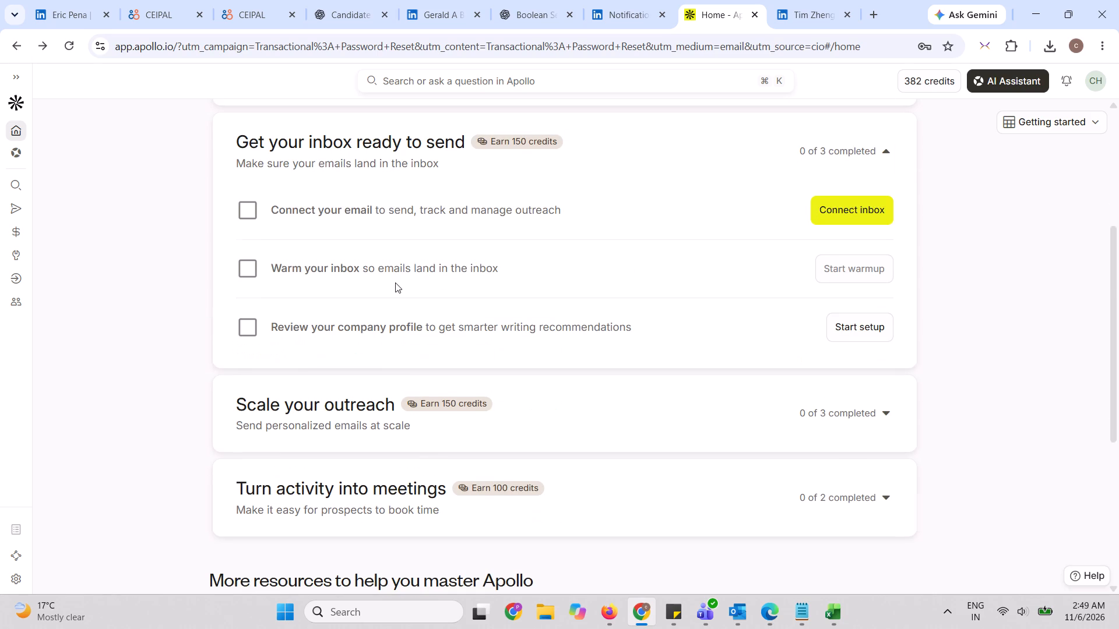
scroll(395, 282, down, 4)
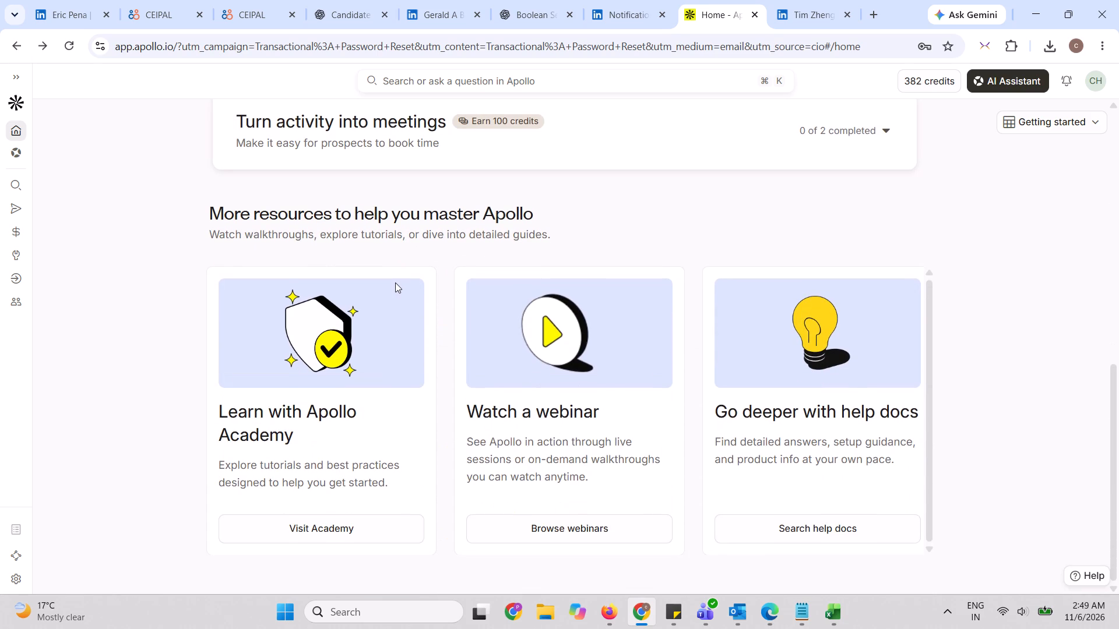
scroll(395, 282, up, 10)
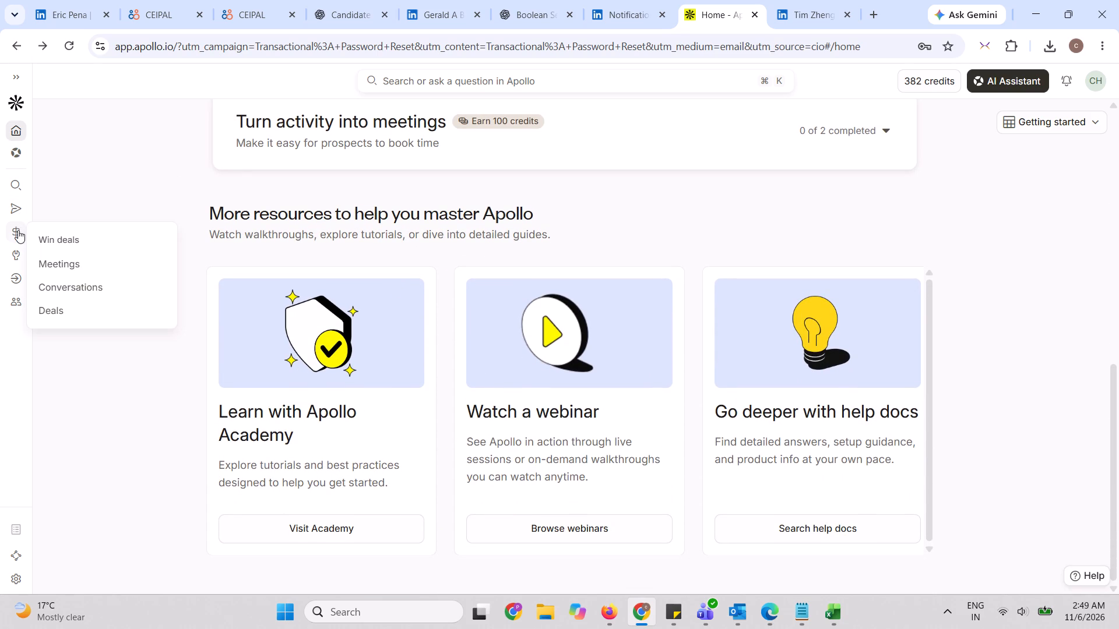
click(61, 241)
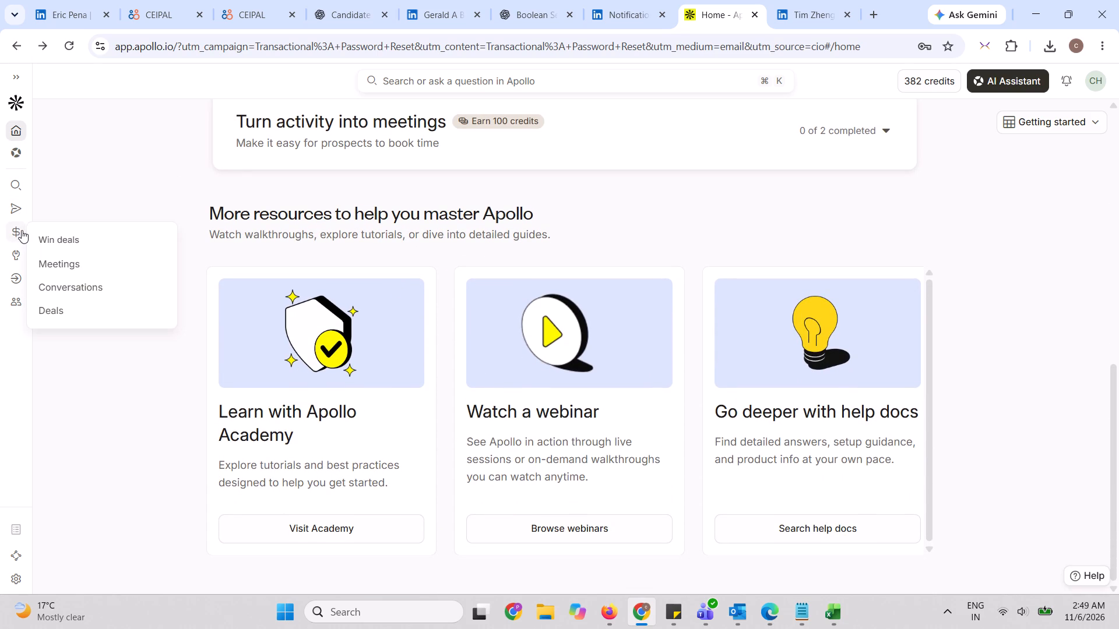
click(20, 229)
click(20, 229)
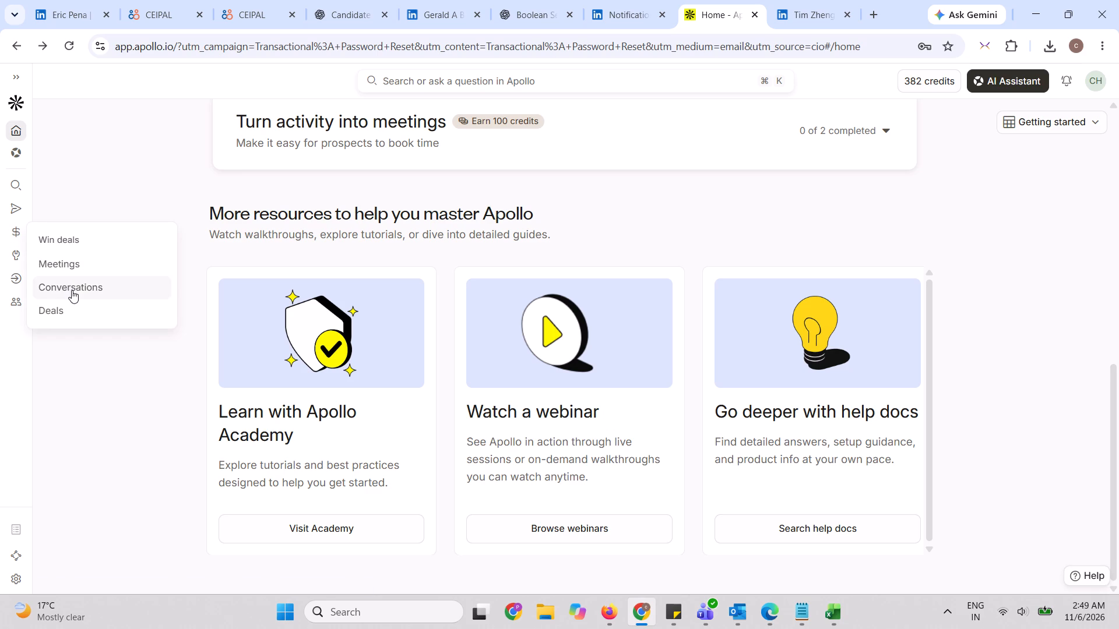
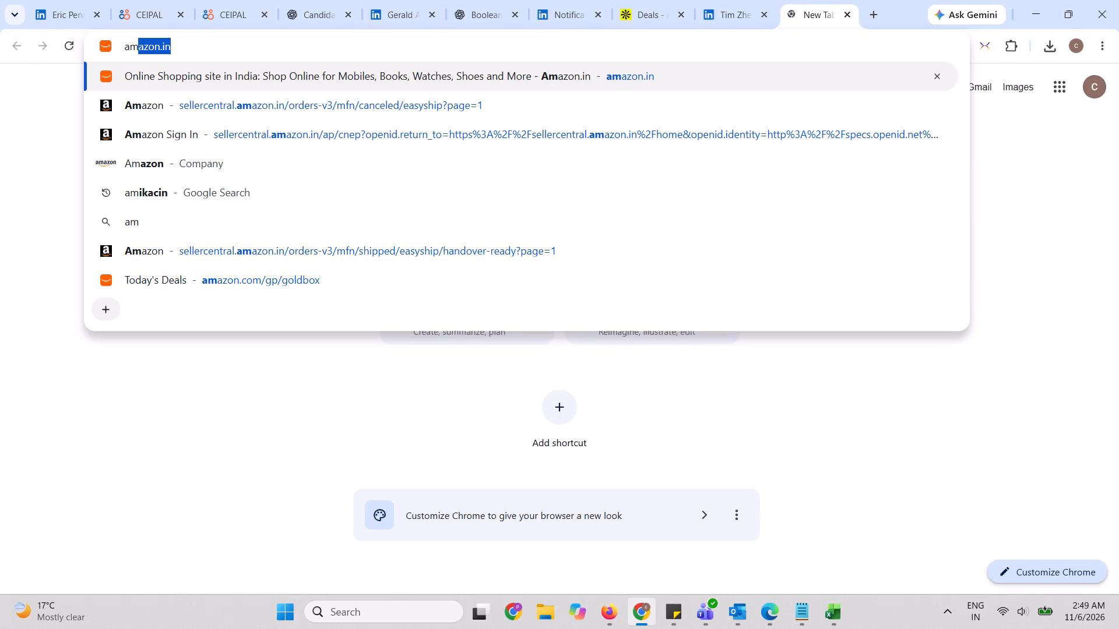
Open Amazon Seller Central's Manage Orders page, dismiss the Easy Ship introduction, and view the unshipped Easy Ship orders.
key(Down)
key(Return)
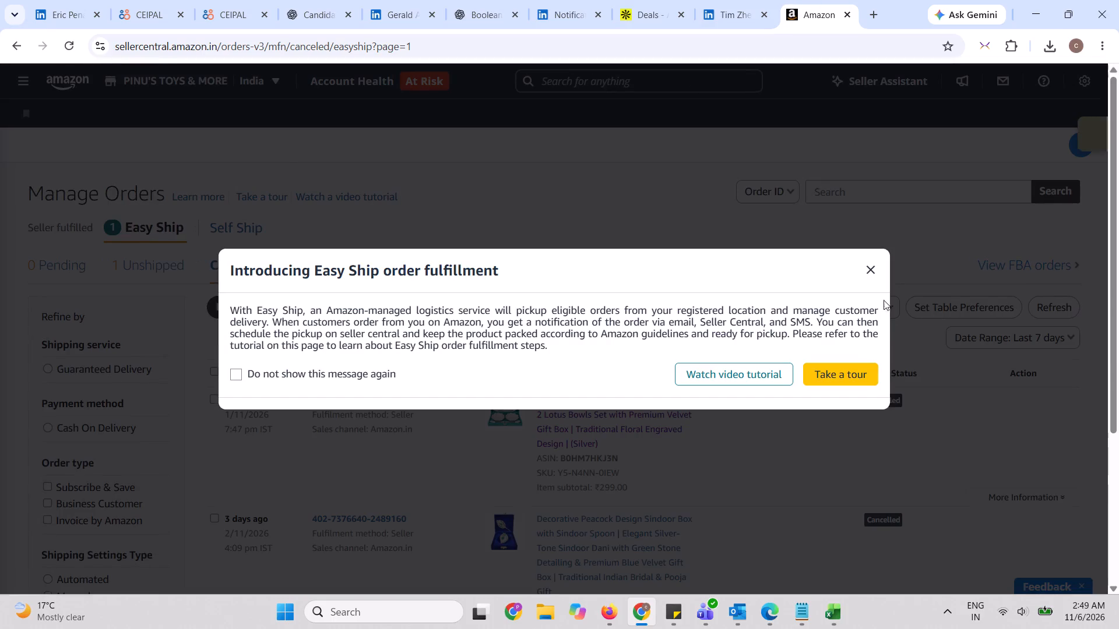
click(869, 268)
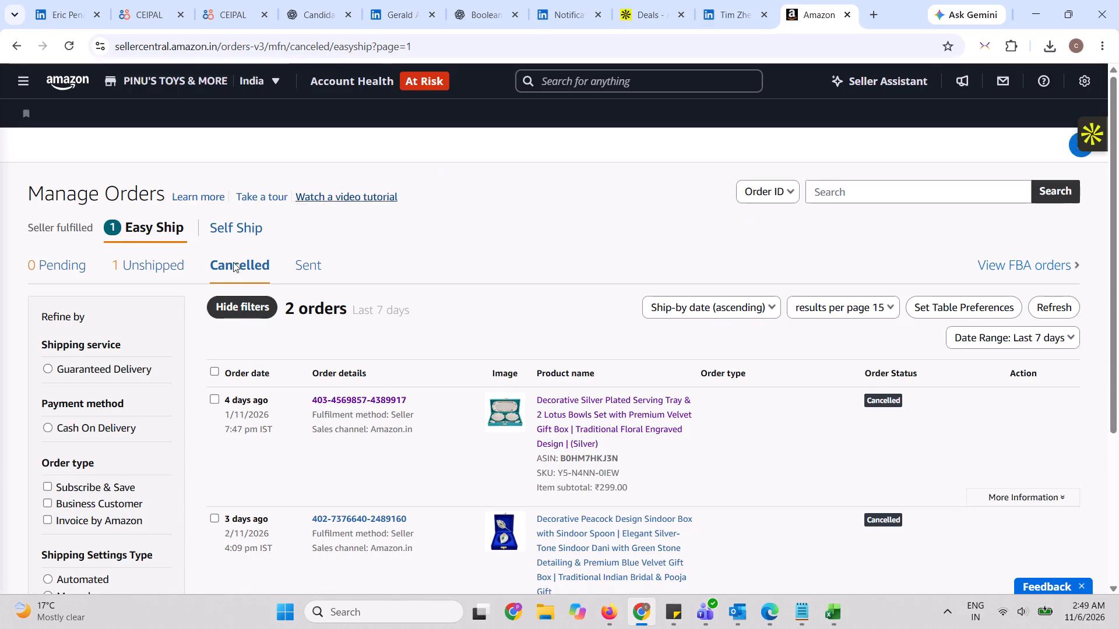
click(160, 257)
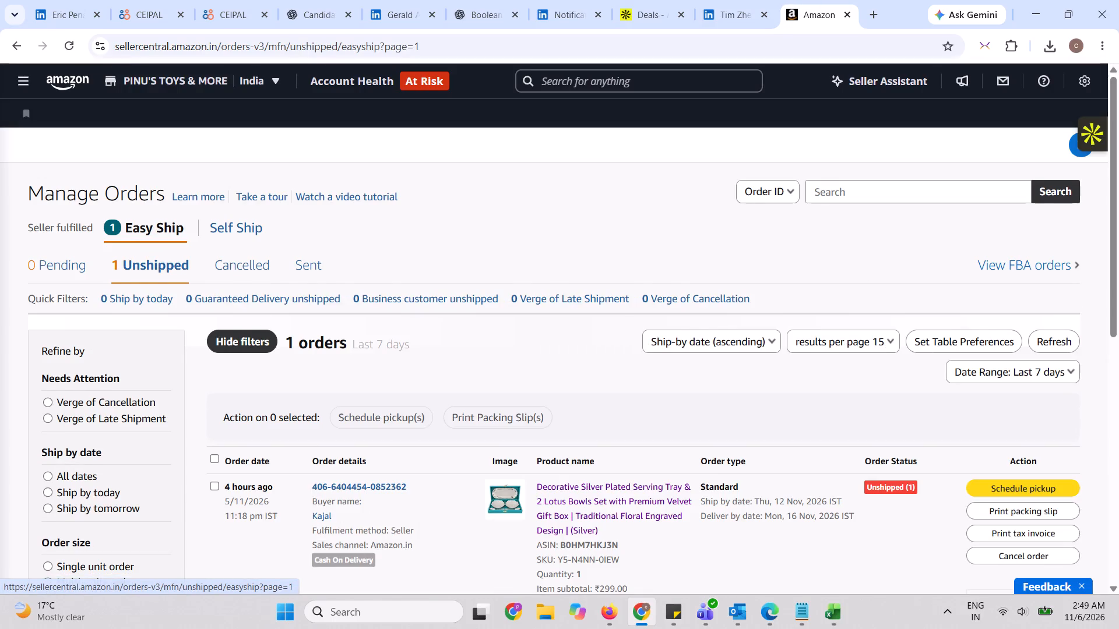
Examine the unshipped Easy Ship orders on the Manage Orders page in Amazon Seller Central.
scroll(315, 457, down, 2)
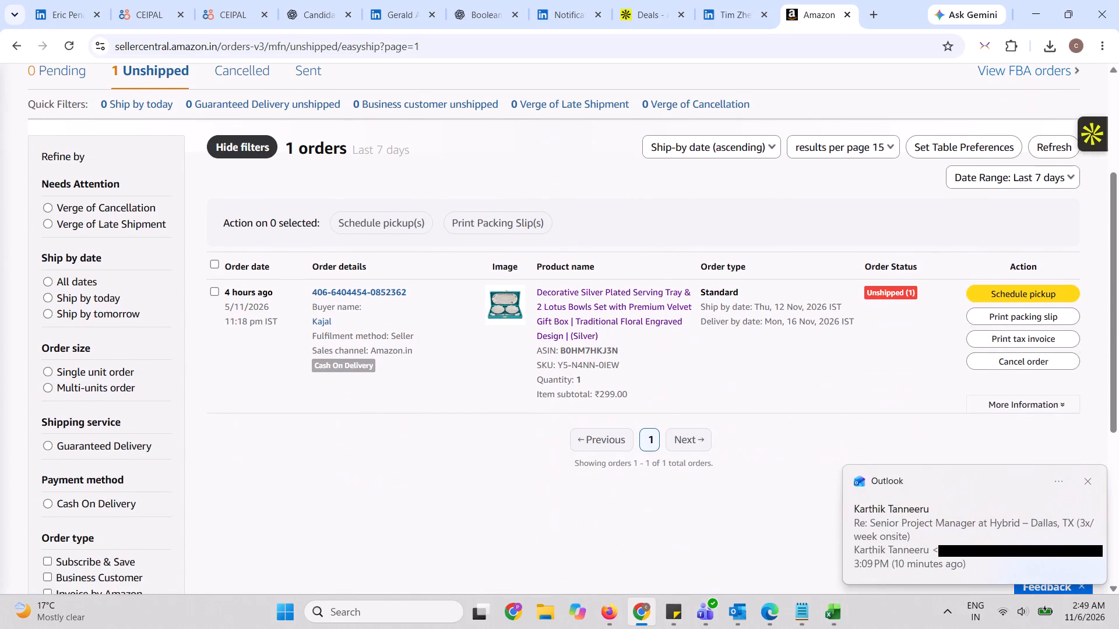
scroll(315, 457, down, 1)
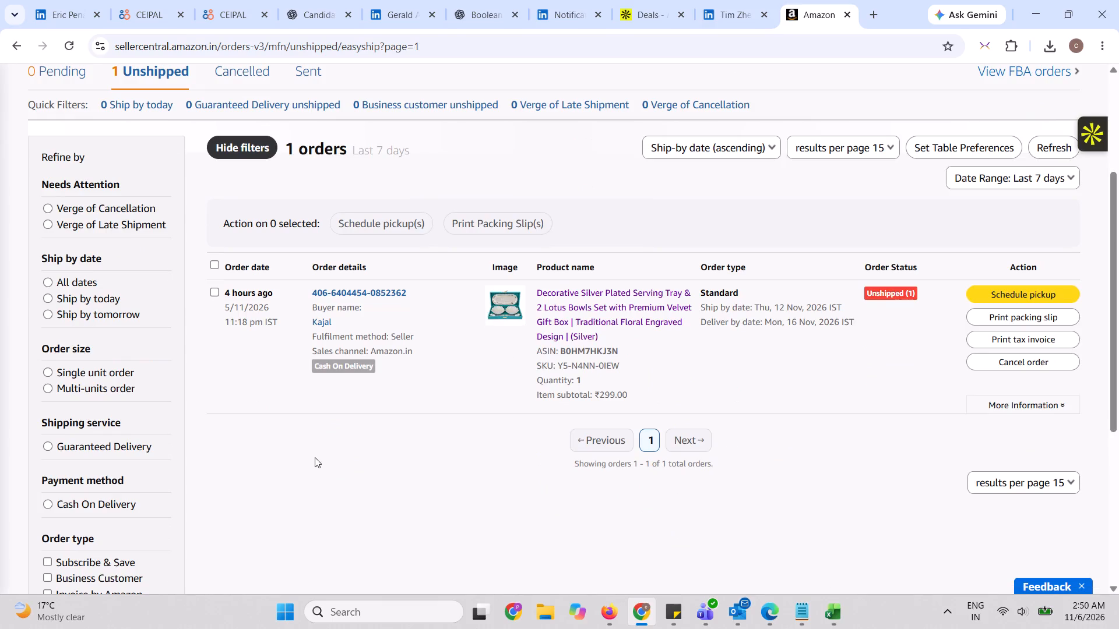
scroll(315, 457, up, 3)
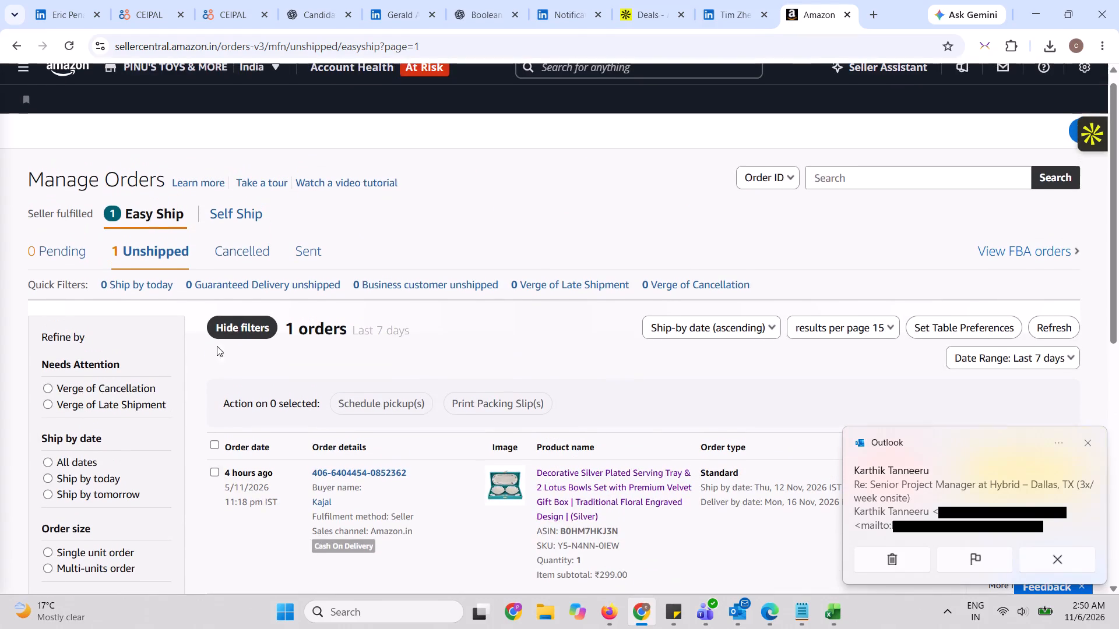
scroll(16, 107, up, 1)
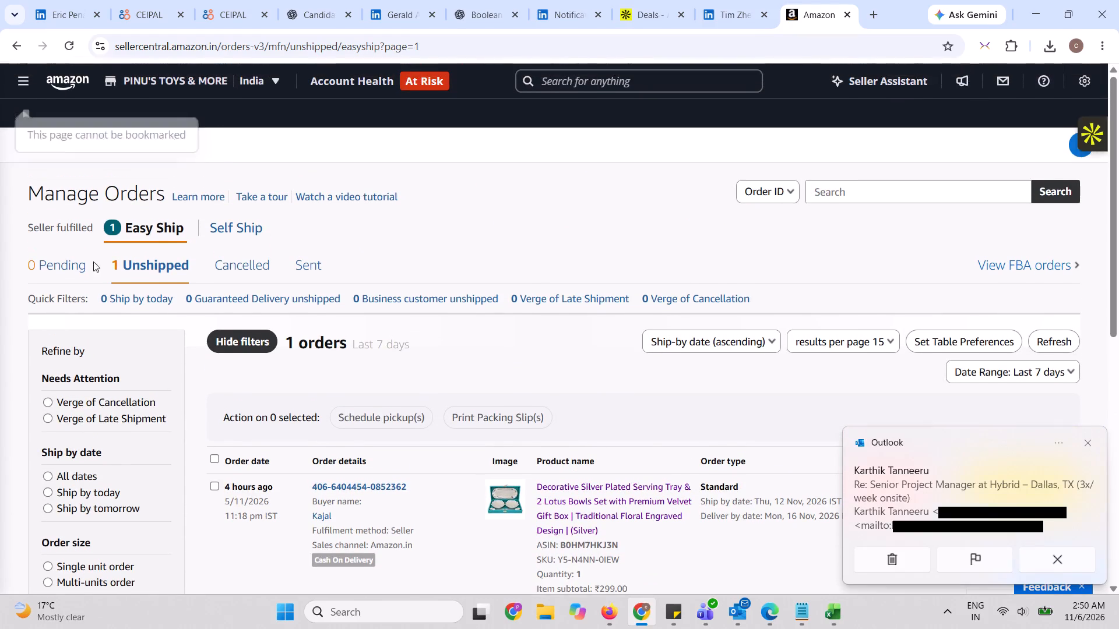
scroll(65, 300, up, 2)
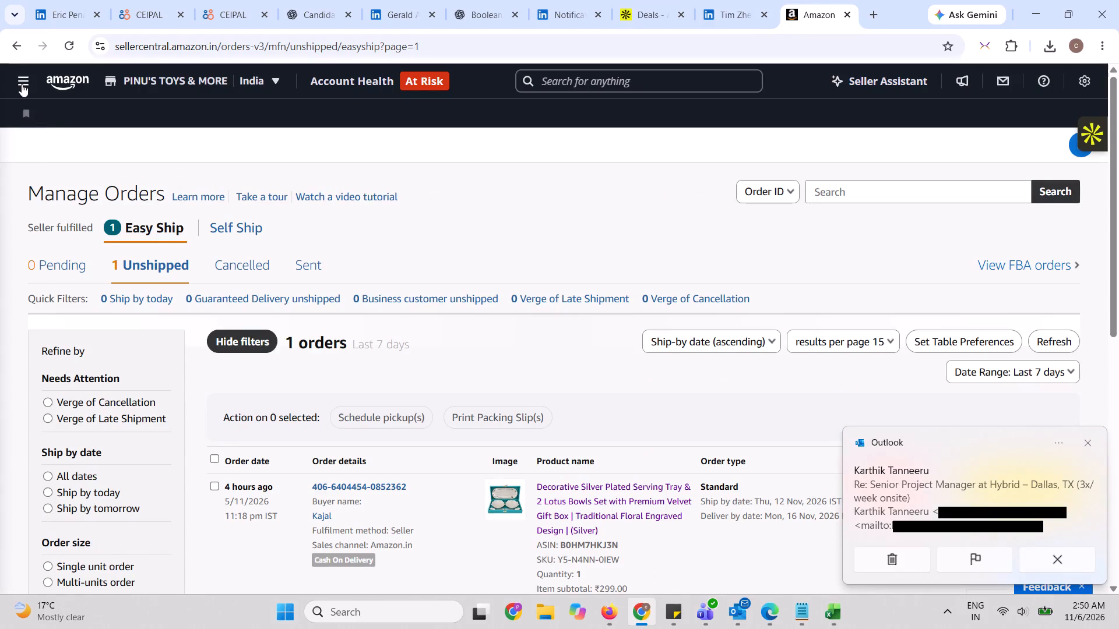
Browse the seller navigation sections and open Manage claims under Orders to check the chargebacks requiring action.
click(22, 84)
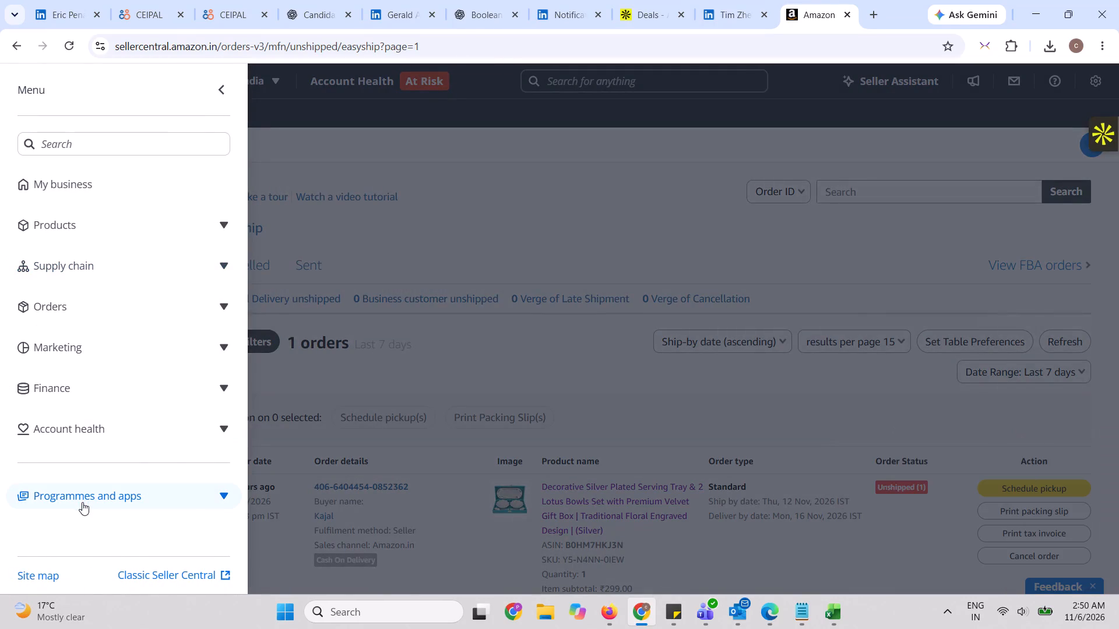
click(219, 504)
scroll(192, 490, down, 1)
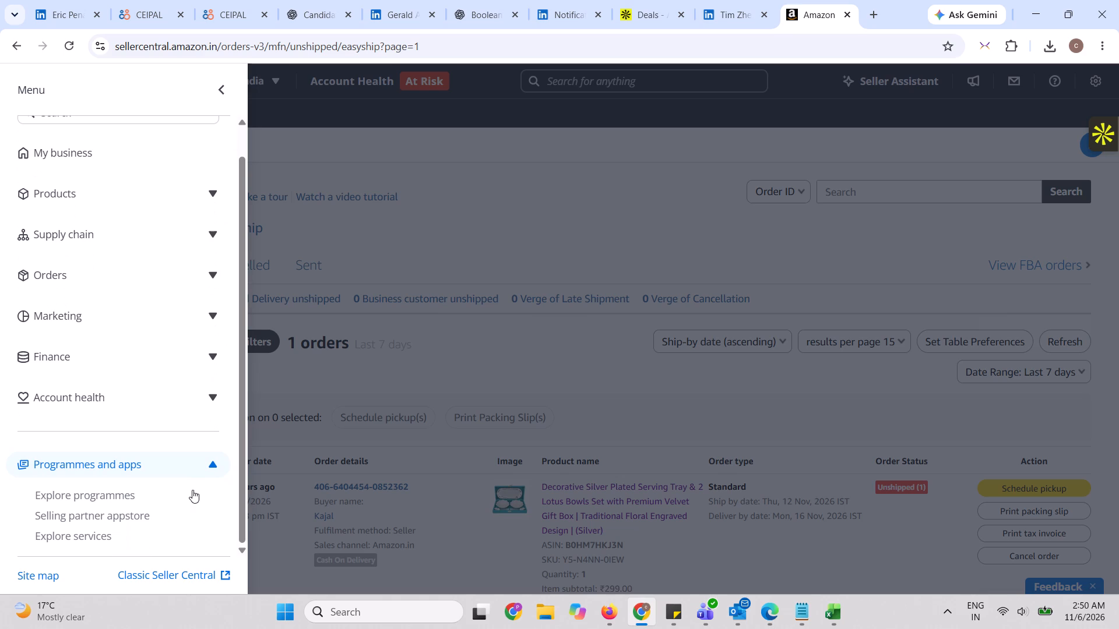
scroll(192, 490, down, 1)
click(201, 397)
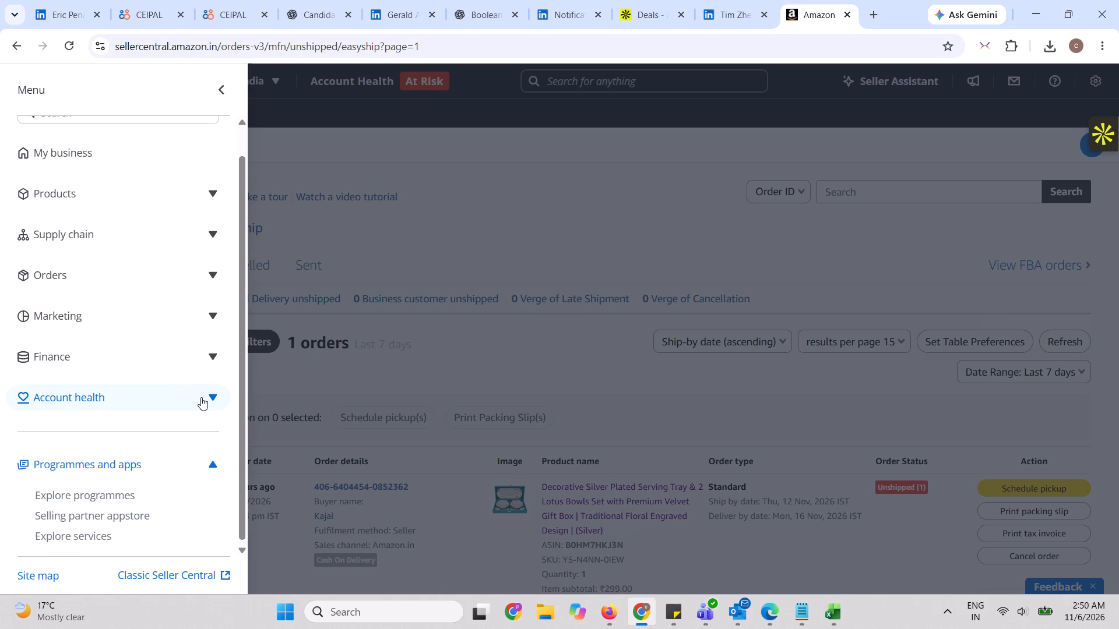
click(214, 358)
click(205, 299)
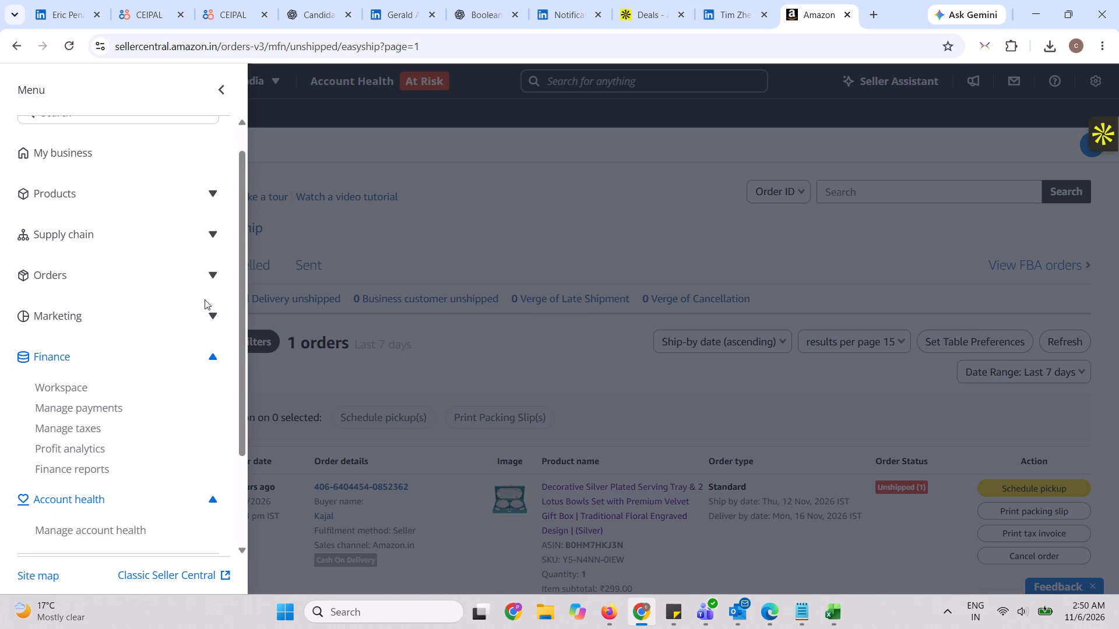
click(206, 312)
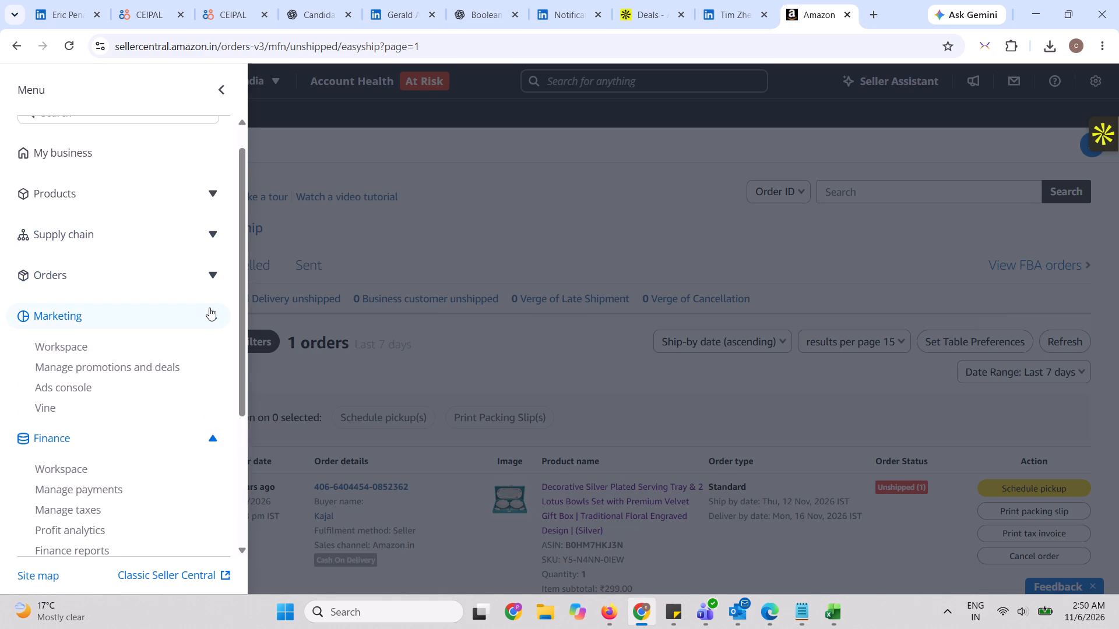
click(212, 271)
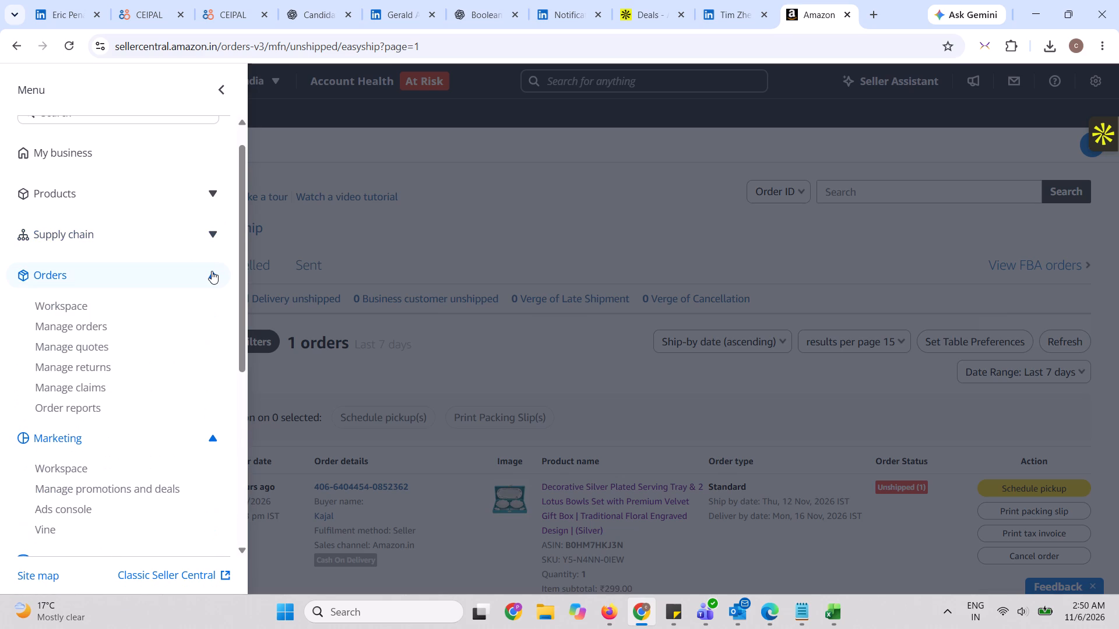
click(136, 384)
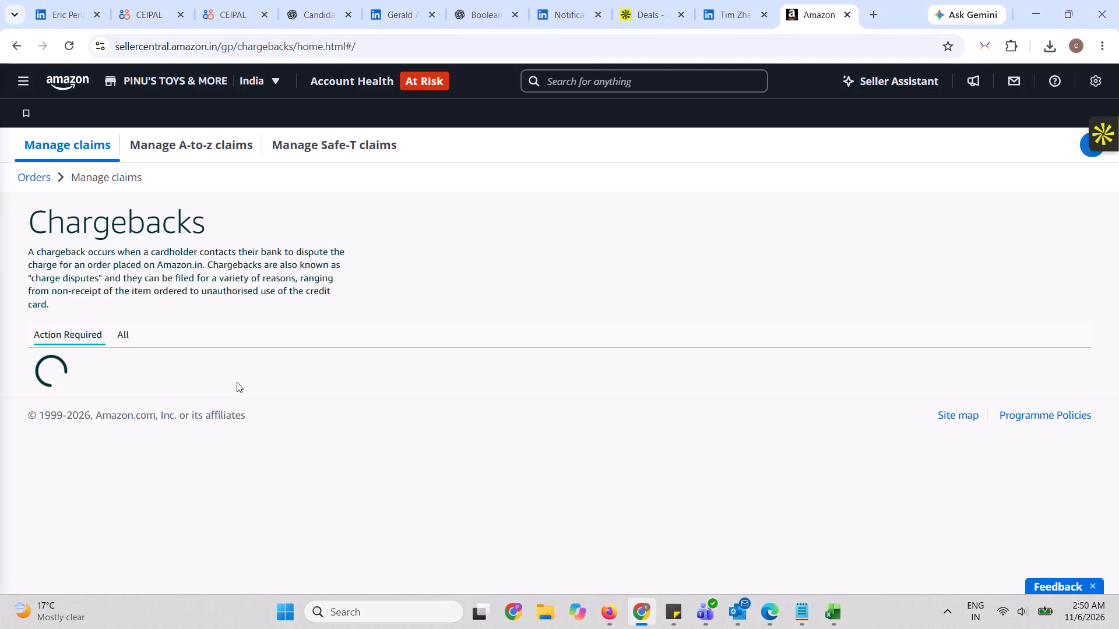
scroll(237, 382, left, 1)
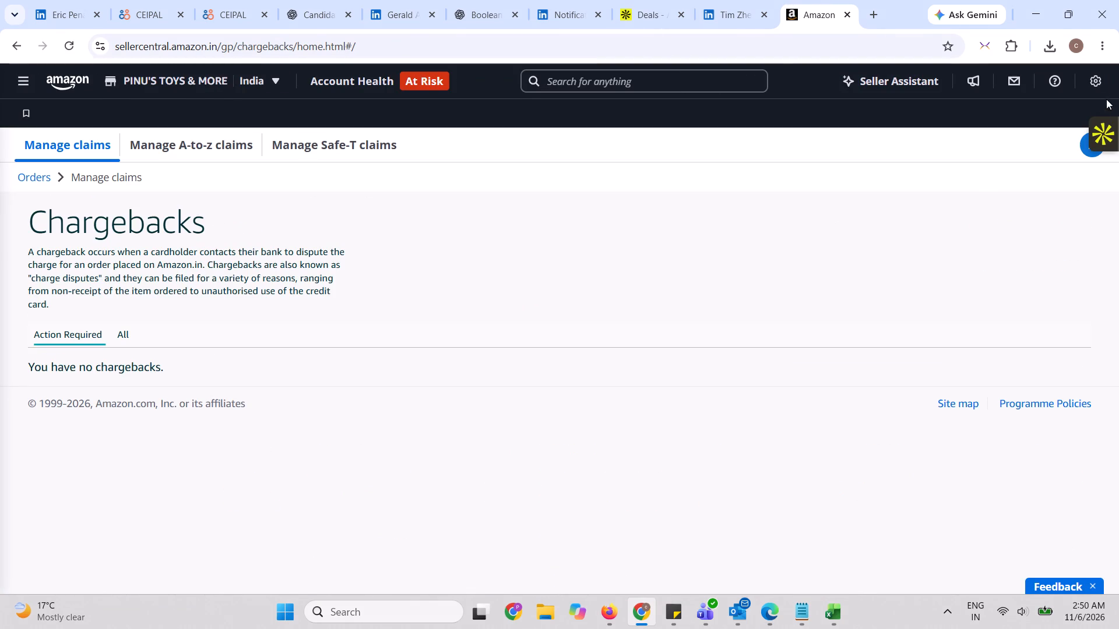
Open the My business overview and look through its sales and orders information.
click(1099, 85)
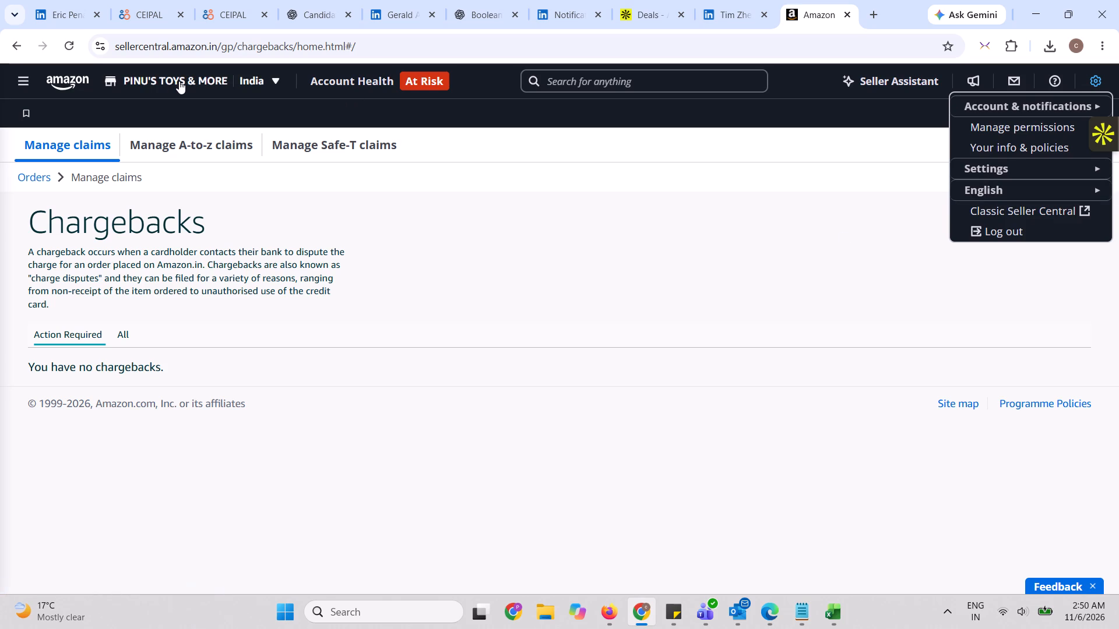
click(21, 80)
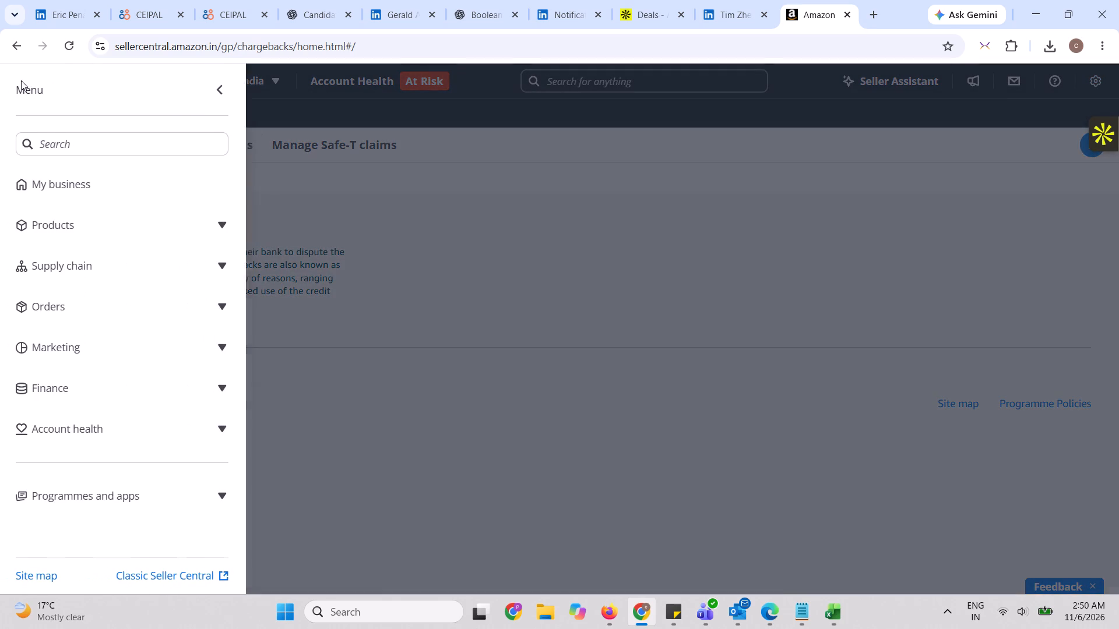
click(96, 183)
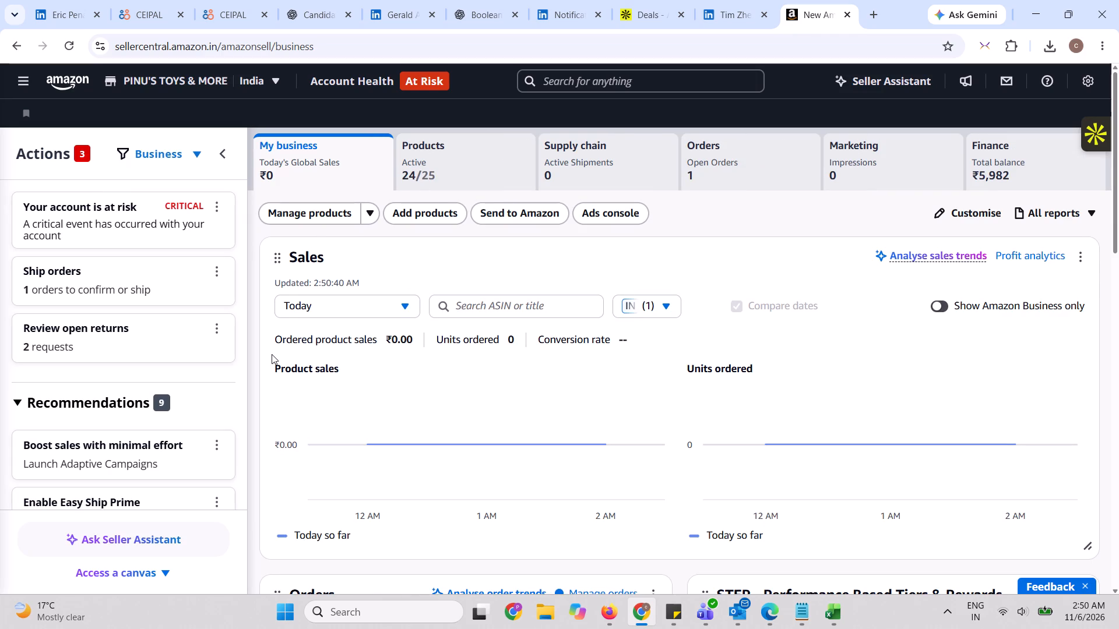
scroll(272, 354, down, 1)
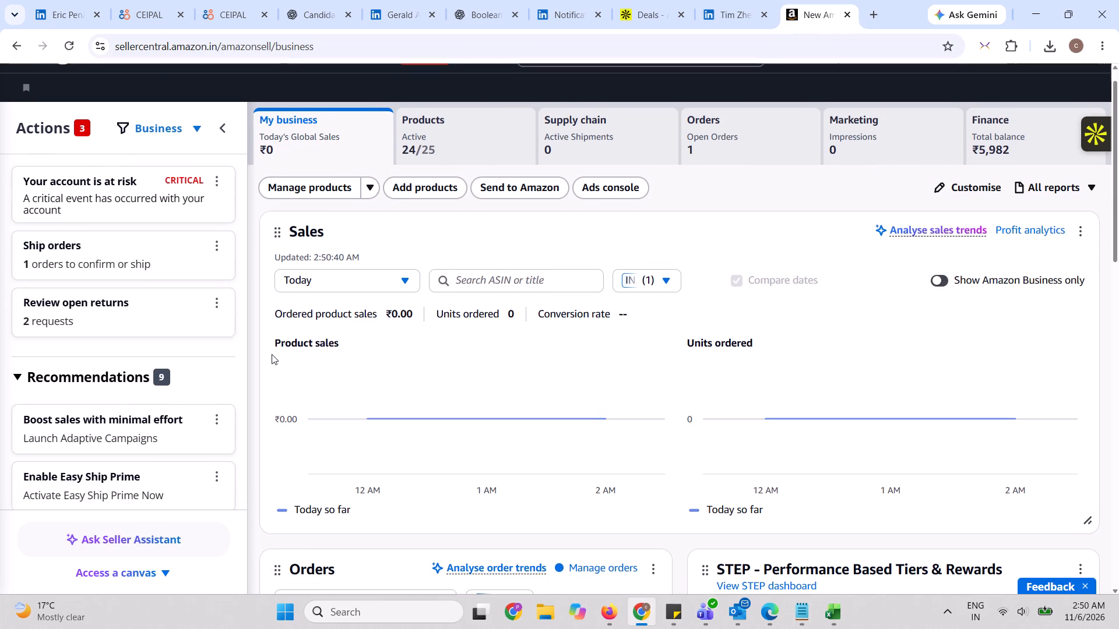
scroll(272, 354, down, 3)
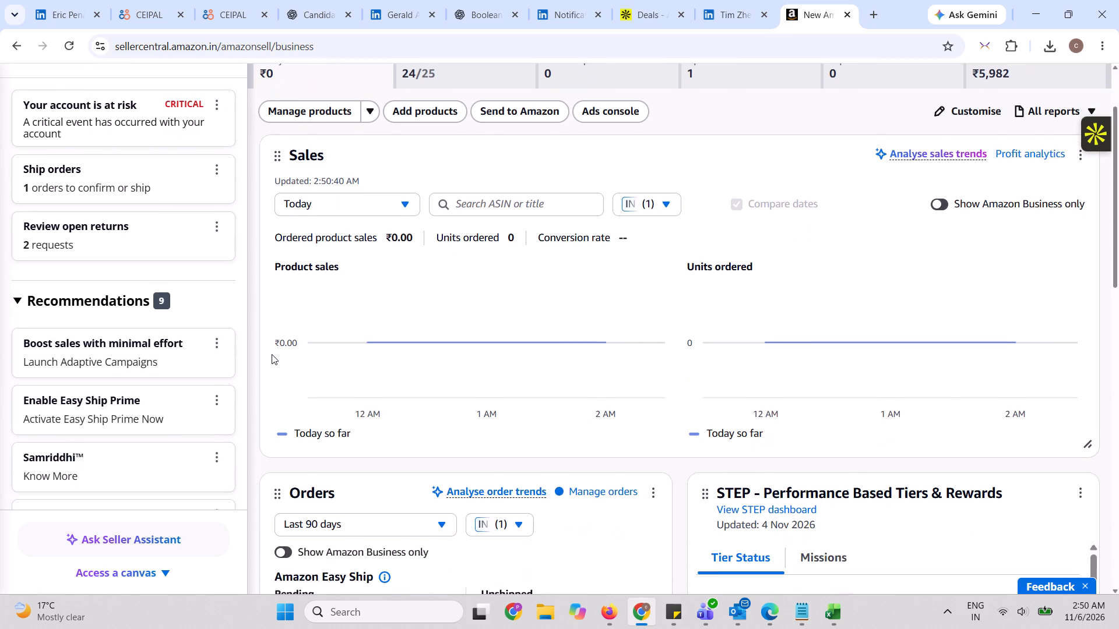
Review the Orders, STEP performance tier, Seller Forums, News and Programmes and Benefits sections of the My business overview.
scroll(272, 354, down, 2)
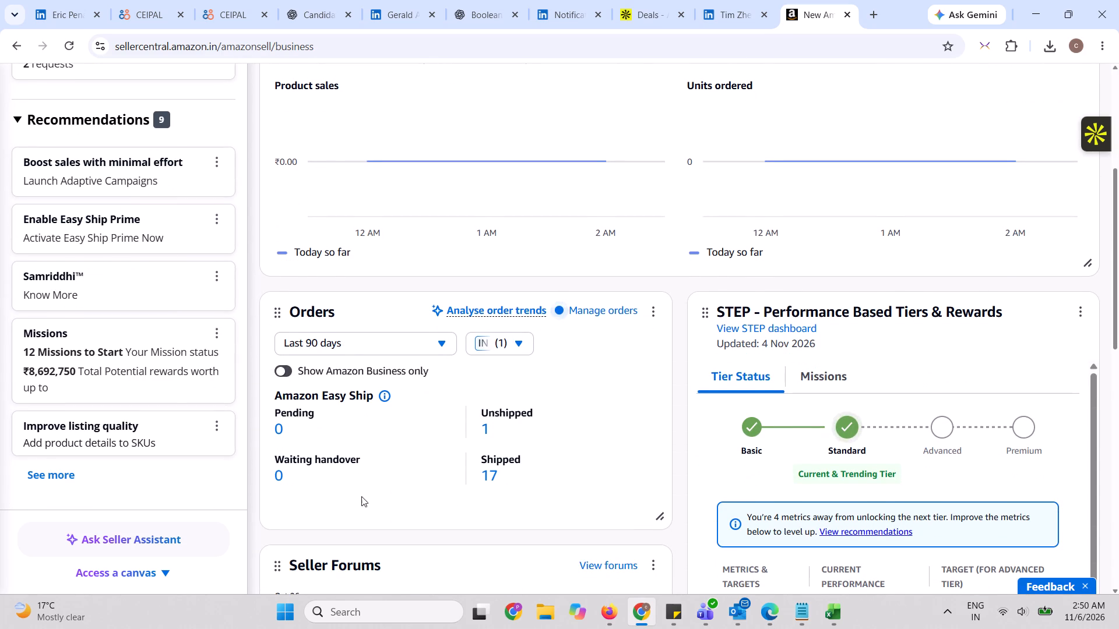
scroll(336, 484, down, 3)
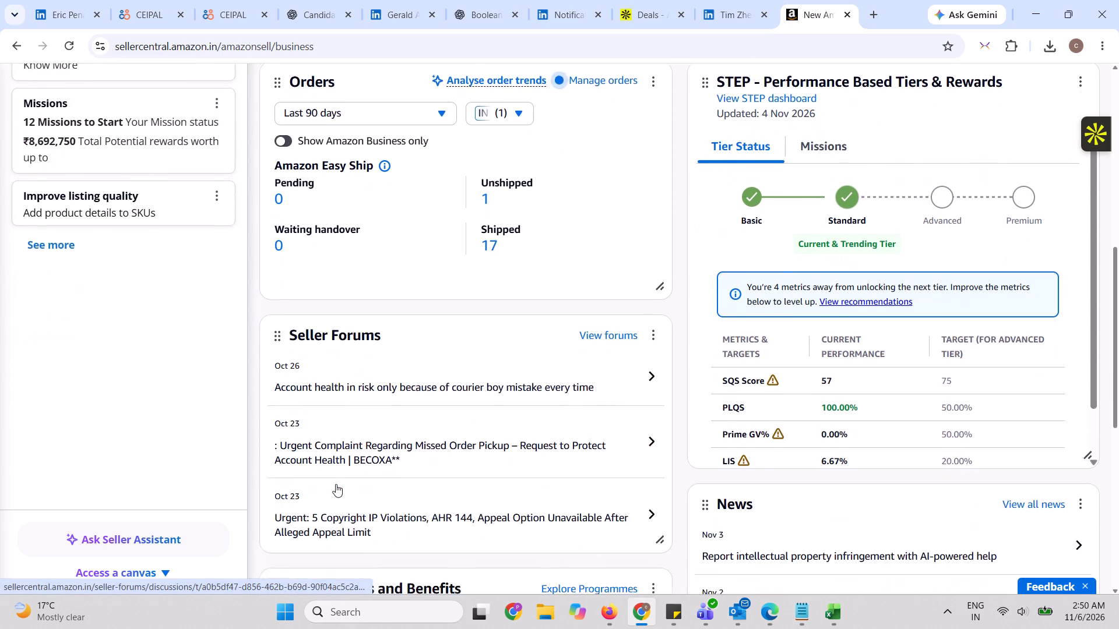
scroll(336, 484, down, 4)
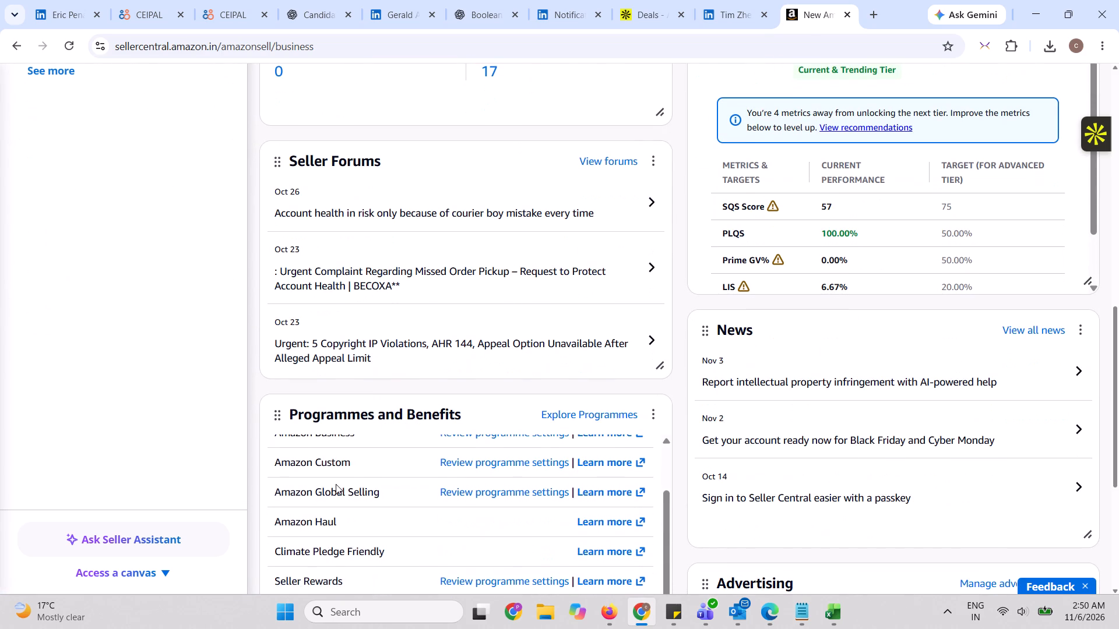
scroll(336, 484, up, 16)
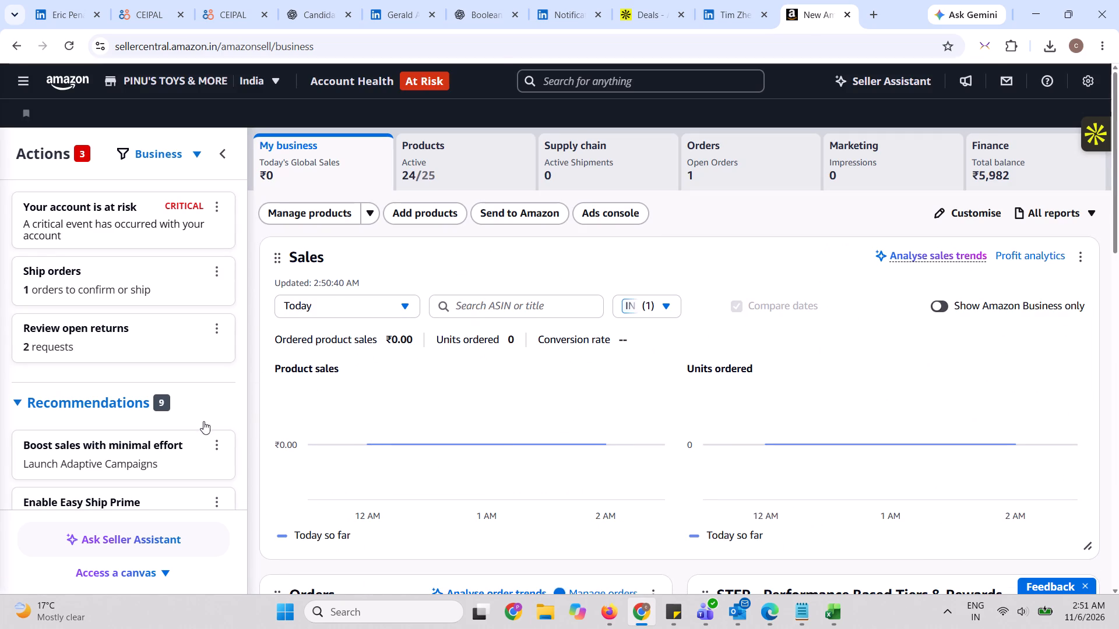
Close the Amazon Seller Central page and return to the Apollo Deals page.
click(845, 8)
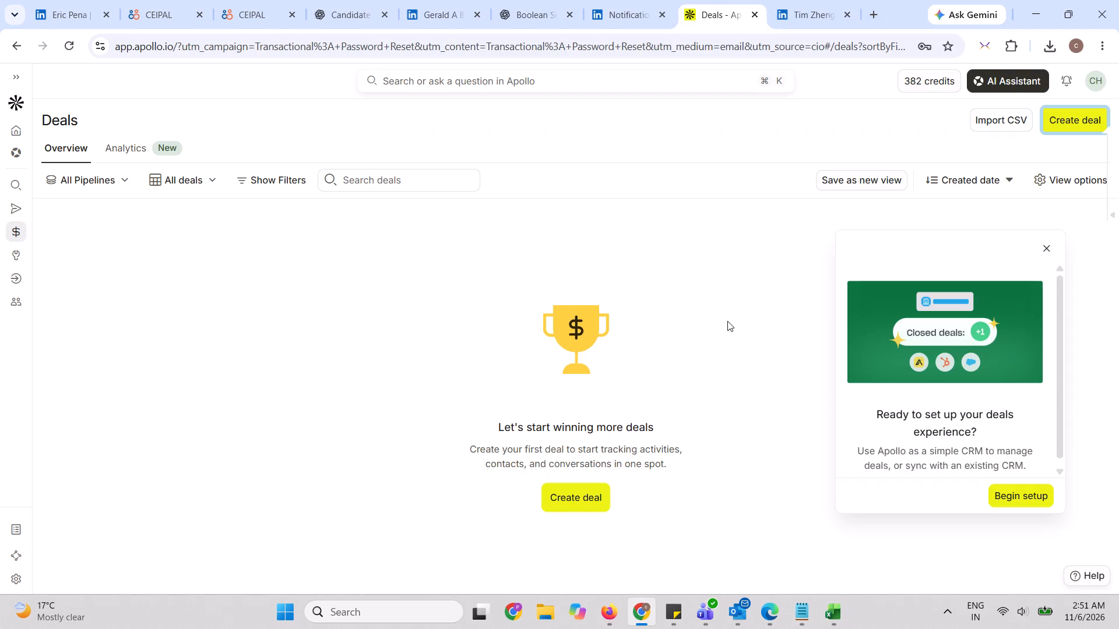
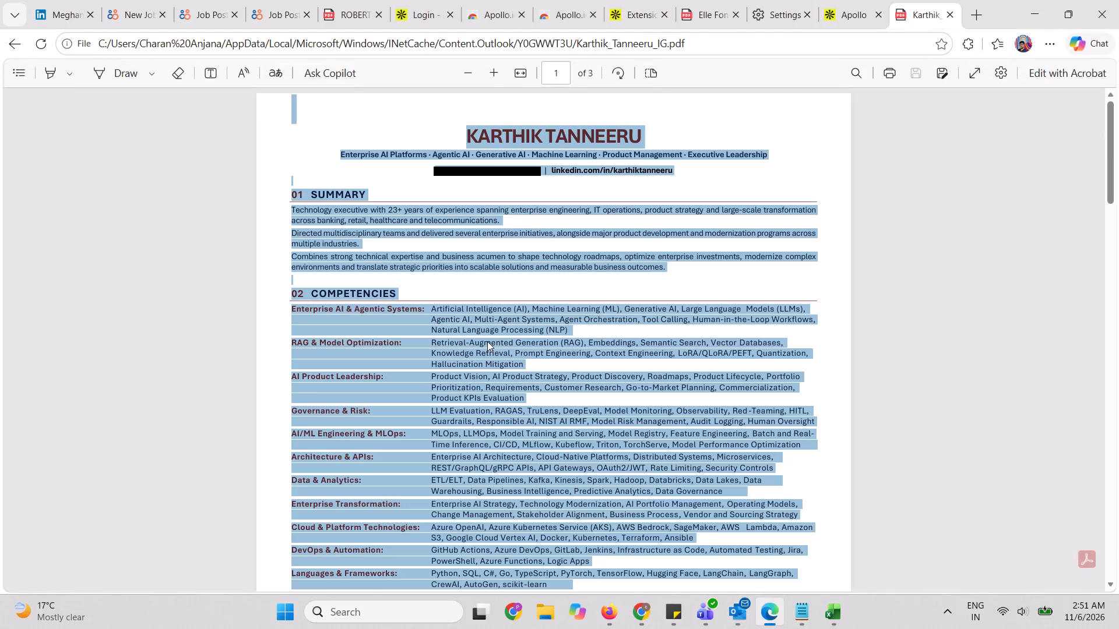
Copy the selected résumé text from the PDF, submit it in ChatGPT's Boolean Search String chat, and review the candidate fit assessment.
key(ctrl+c)
key(ctrl+c)
click(627, 618)
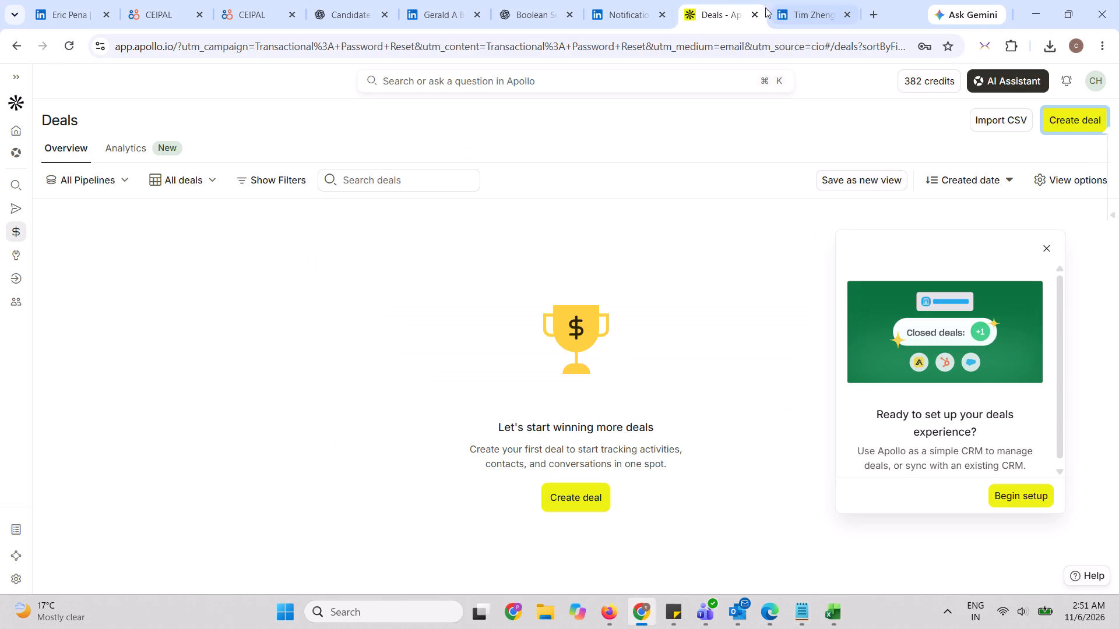
click(649, 0)
click(474, 0)
click(488, 0)
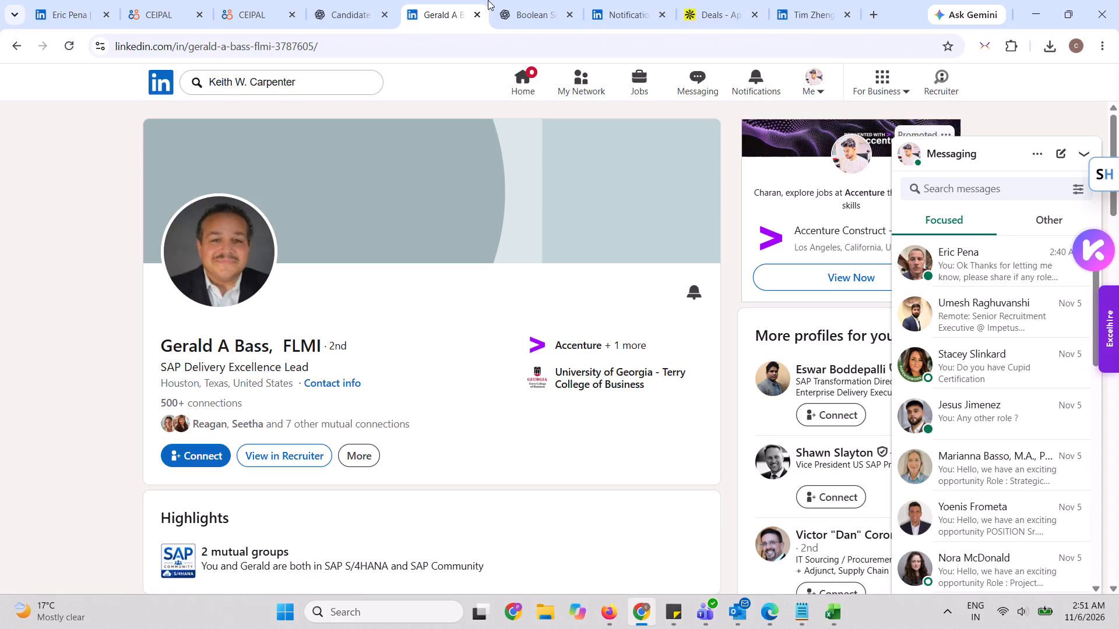
click(505, 0)
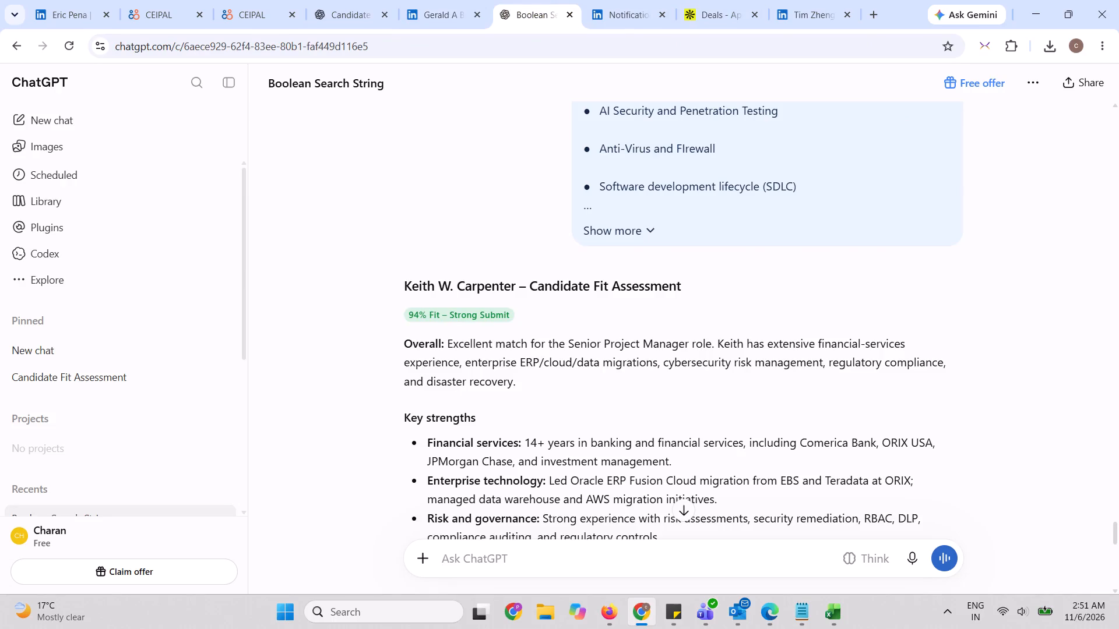
scroll(456, 381, down, 3)
click(514, 561)
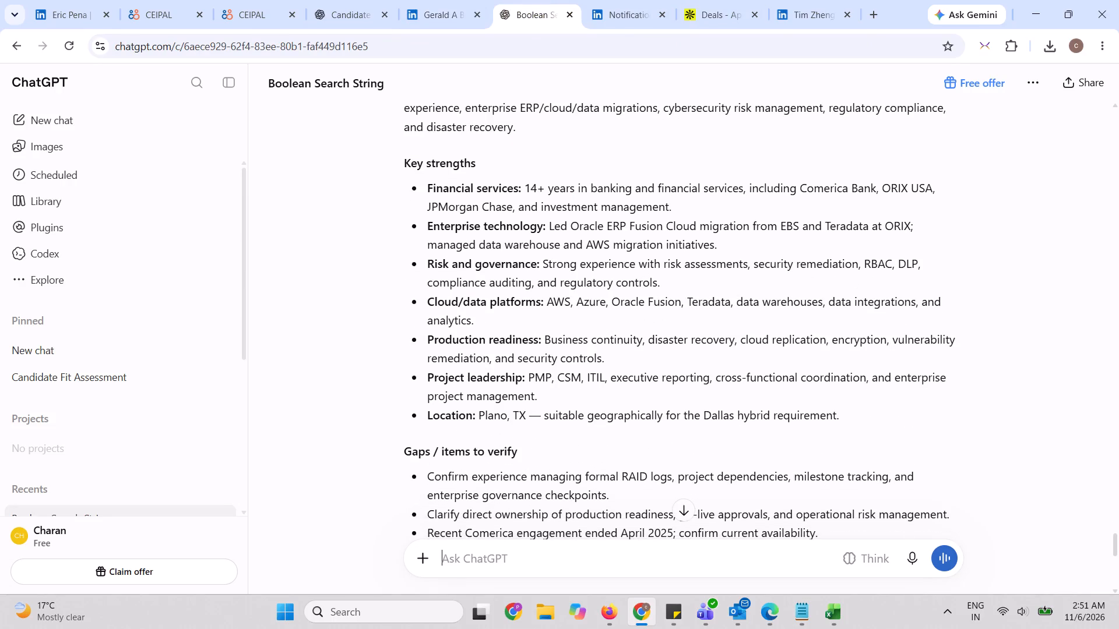
key(ctrl+v)
key(Return)
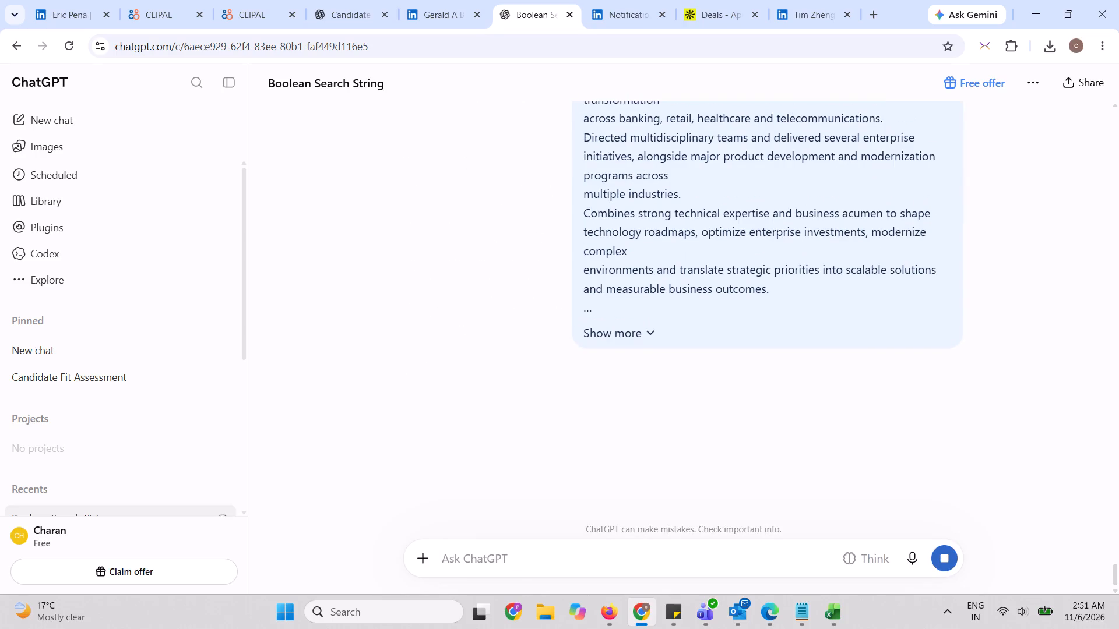
scroll(481, 497, down, 2)
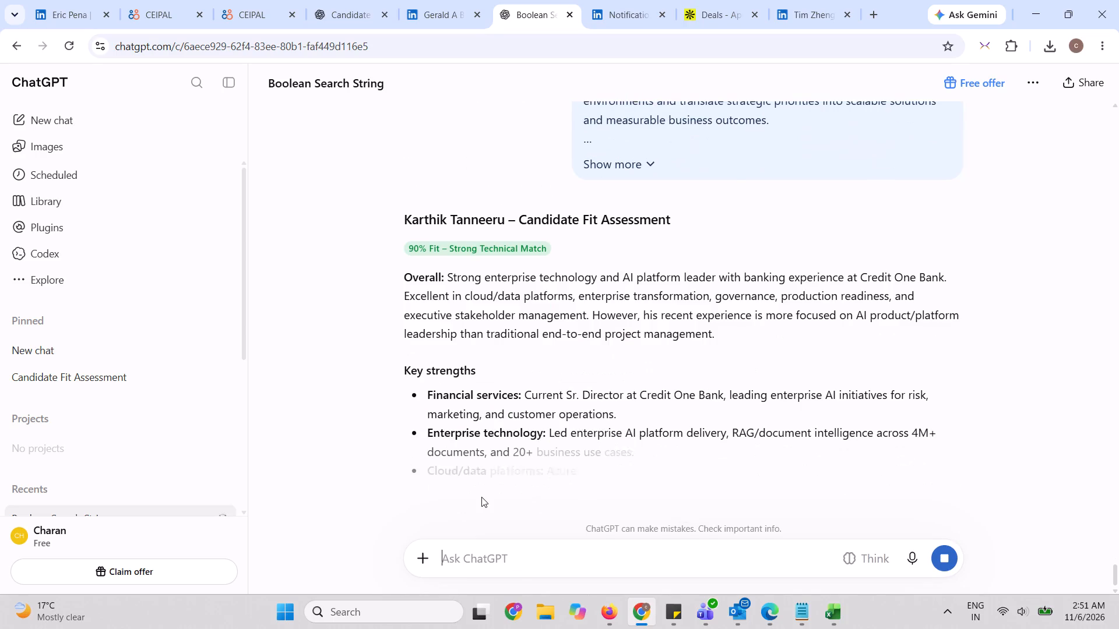
scroll(481, 497, down, 2)
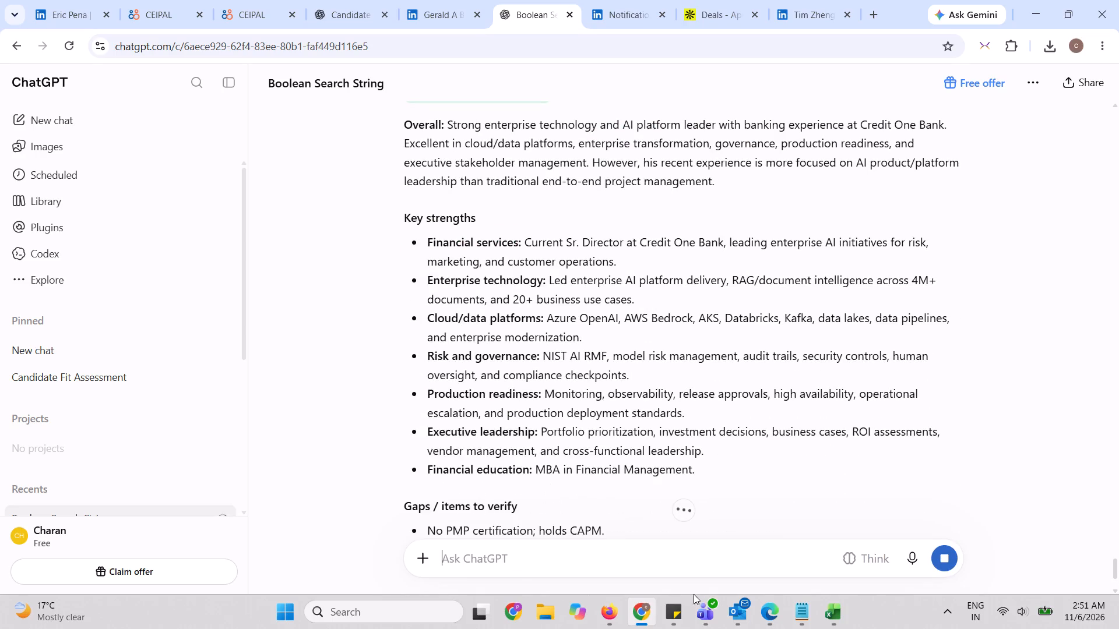